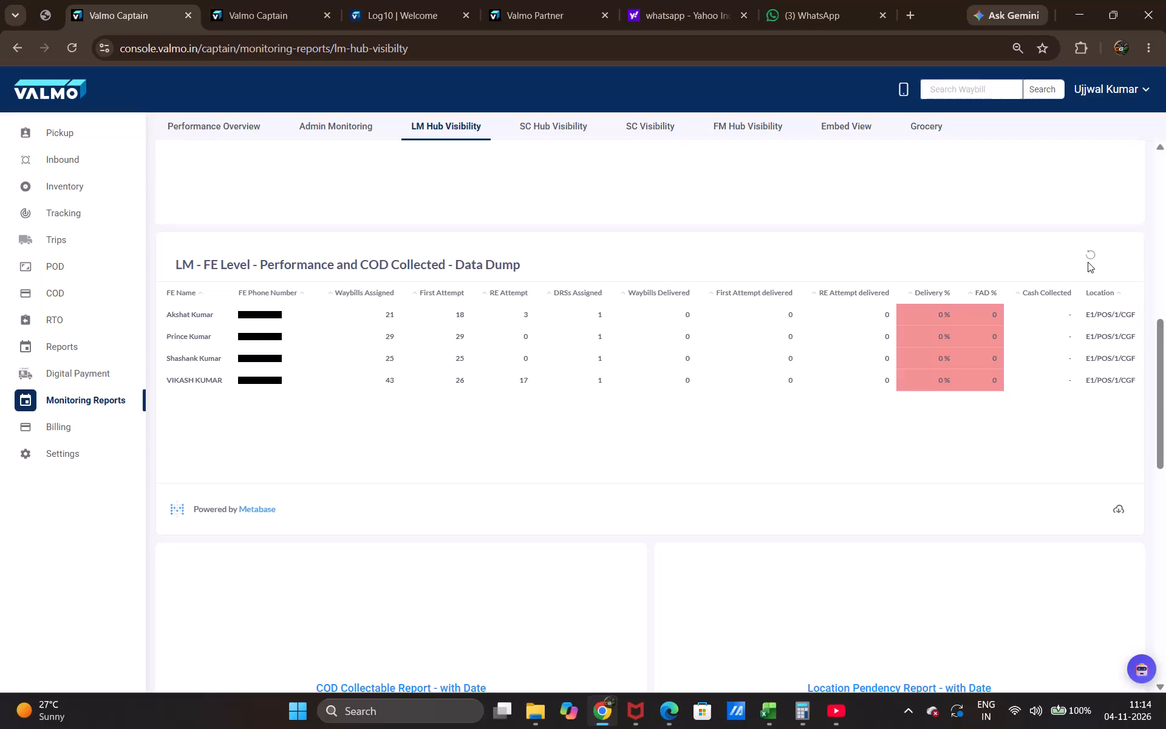
# Refresh the LM - FE Level - Performance and COD Collected - Data Dump report.
pyautogui.click(1092, 255)
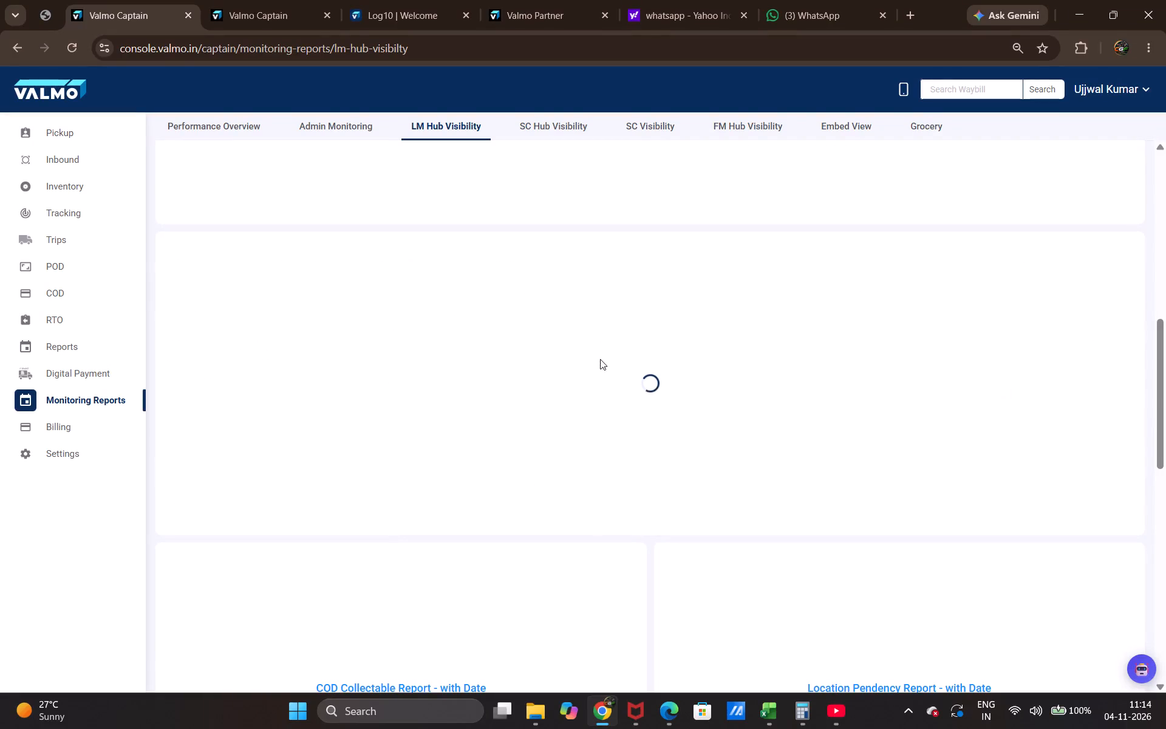
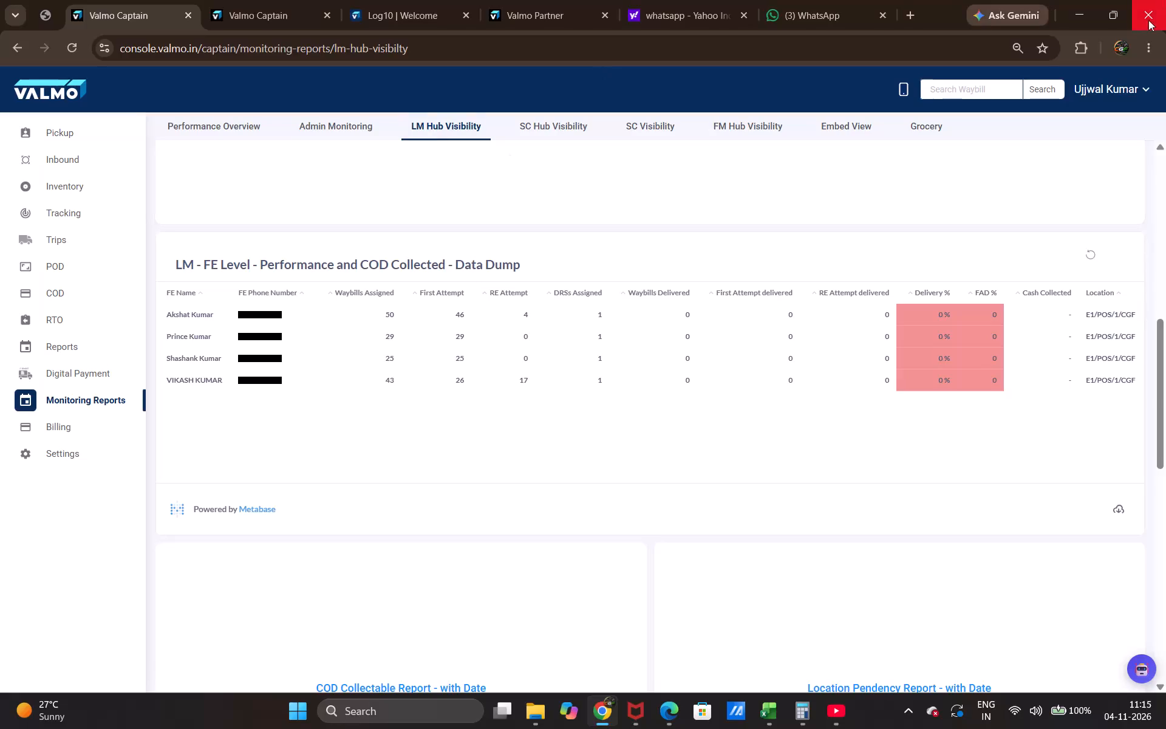
# Minimize the browser window with the LM Hub Visibility monitoring reports to reveal the desktop.
pyautogui.click(1070, 7)
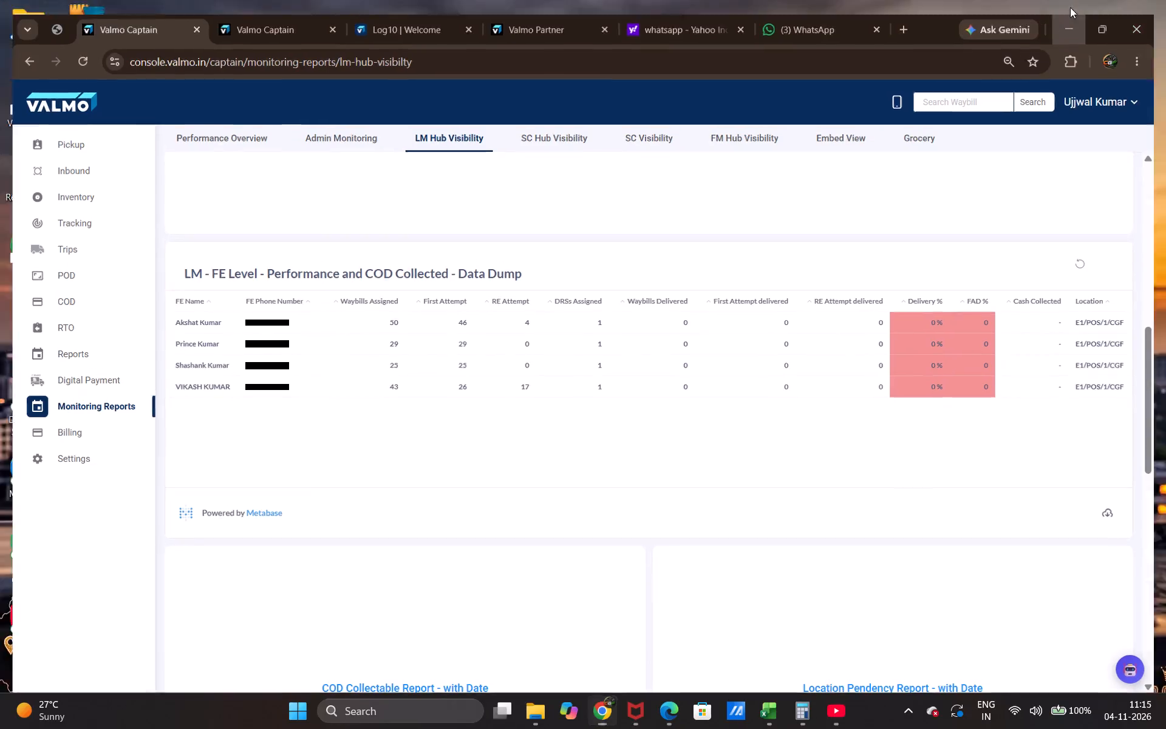
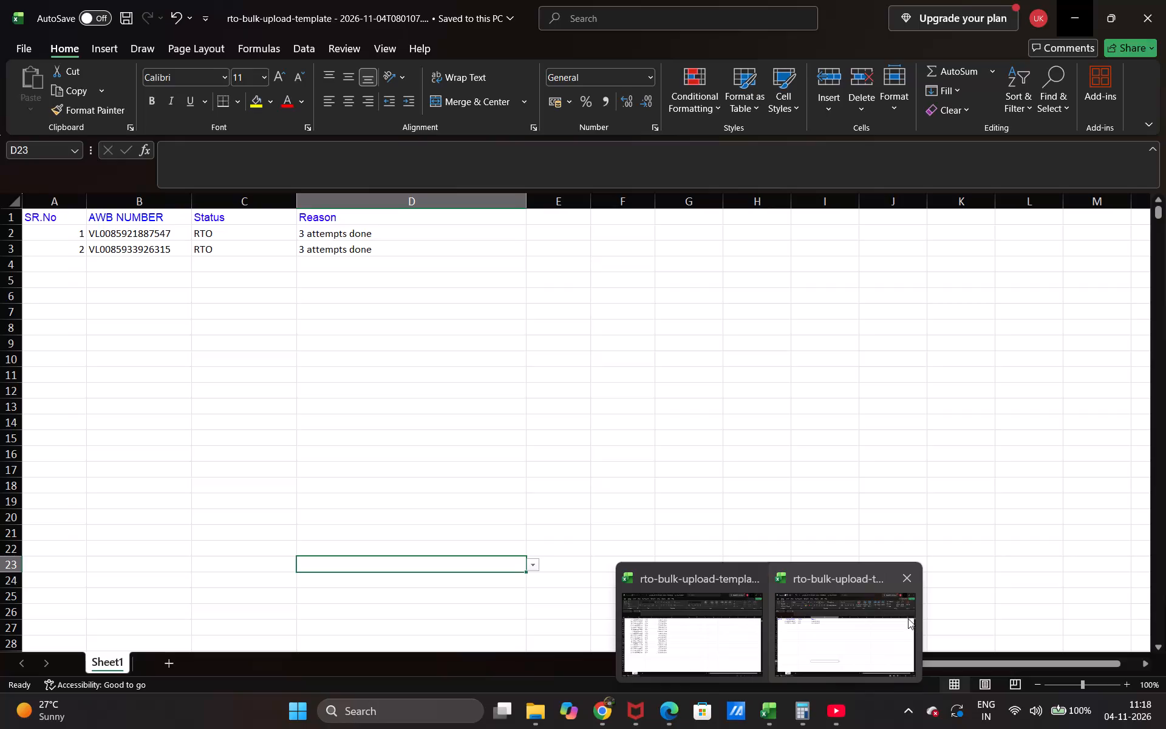
# Close both open rto-bulk-upload-template workbooks.
pyautogui.click(903, 574)
pyautogui.click(822, 580)
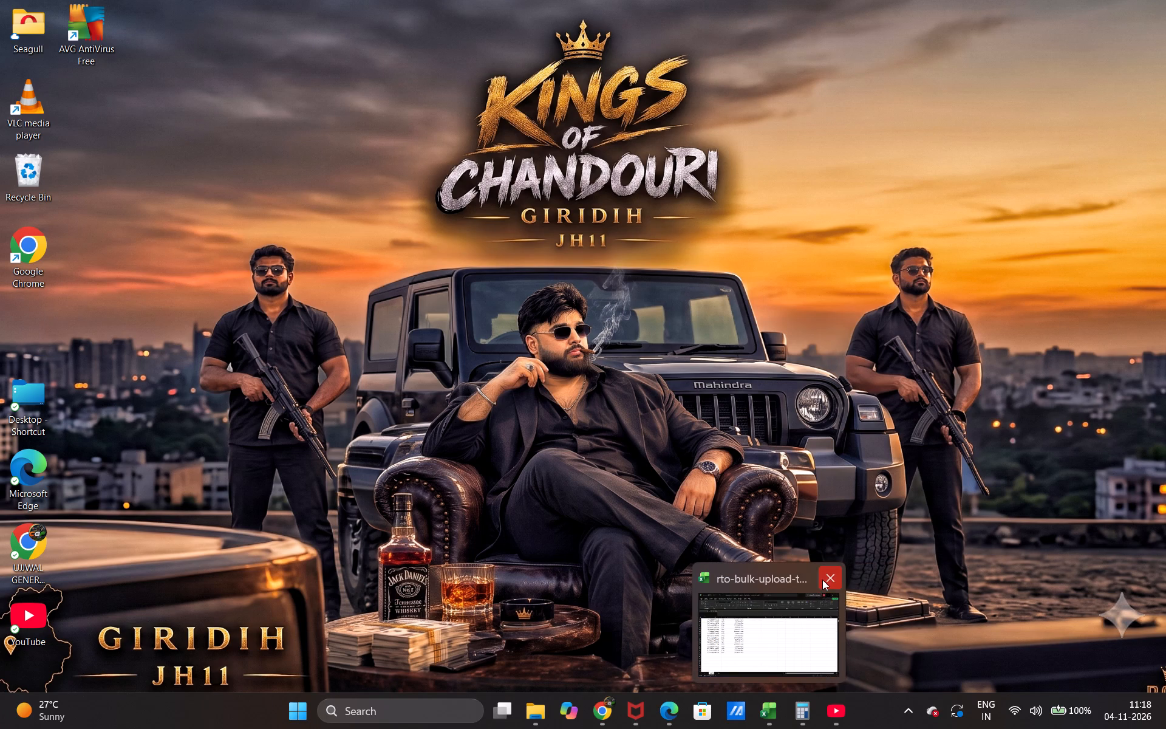
# Close the Calculator and YouTube windows.
pyautogui.click(803, 726)
pyautogui.click(1165, 0)
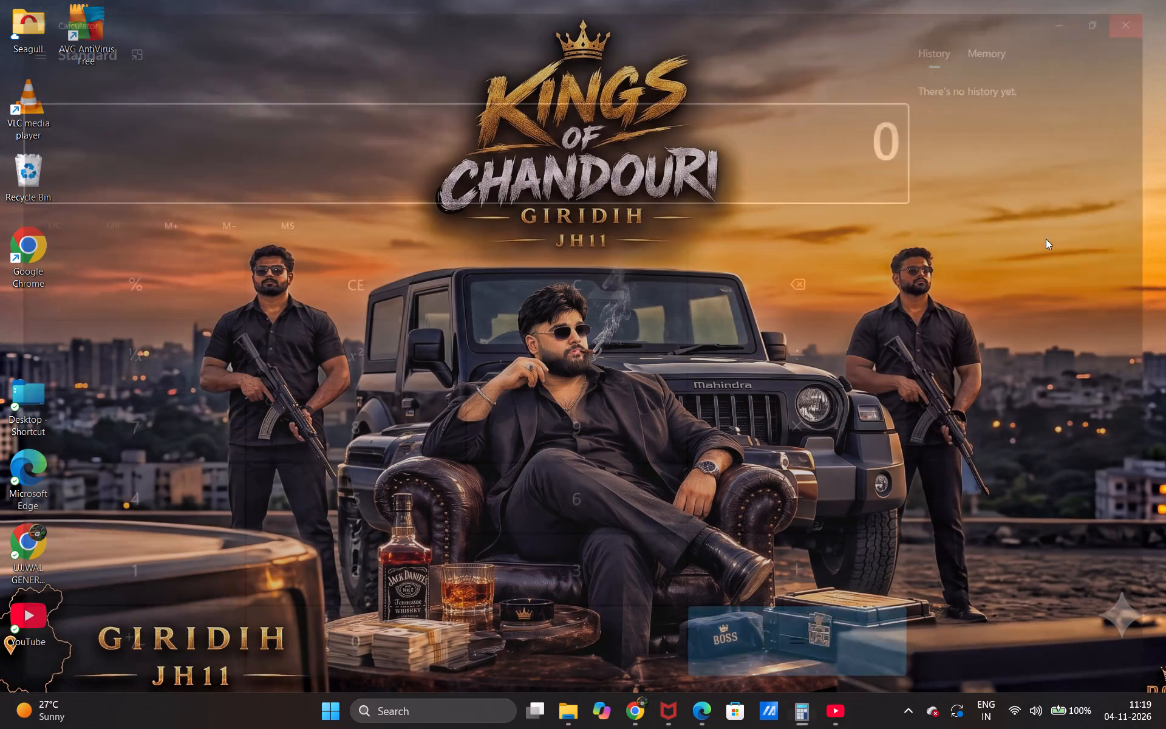
pyautogui.click(822, 705)
pyautogui.click(1154, 0)
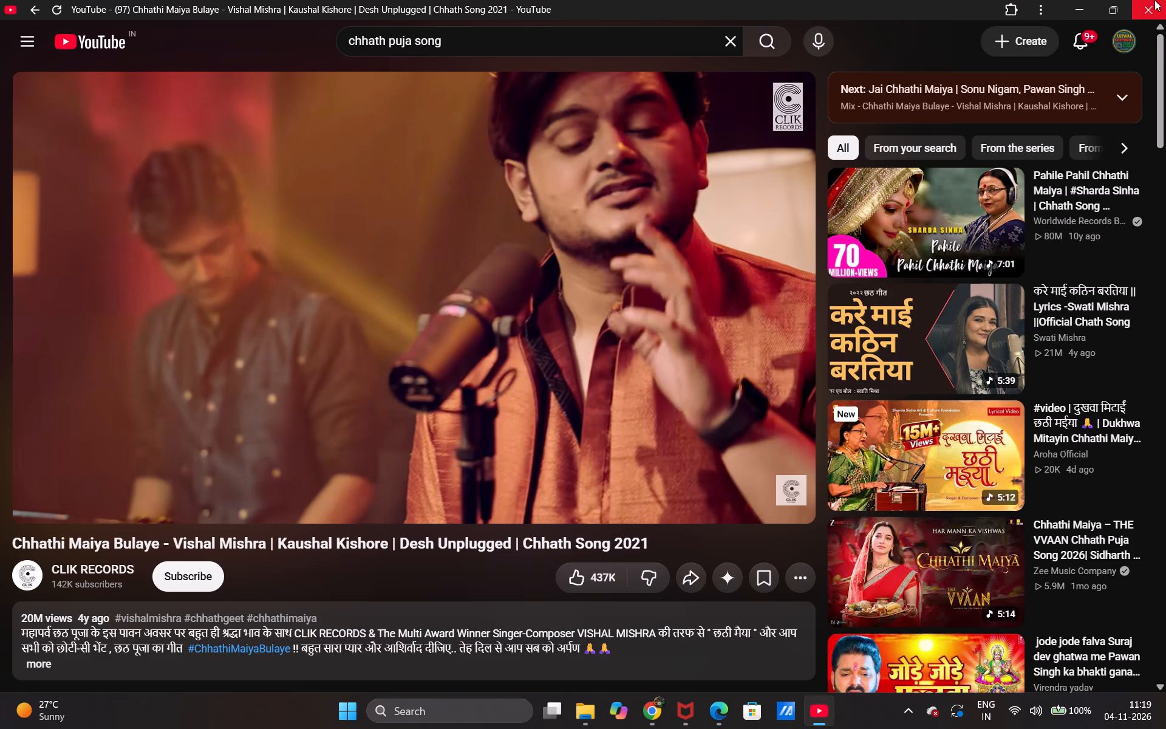
# Restore the browser window with the Valmo console and close the McAfee, Edge and File Explorer windows.
pyautogui.click(666, 717)
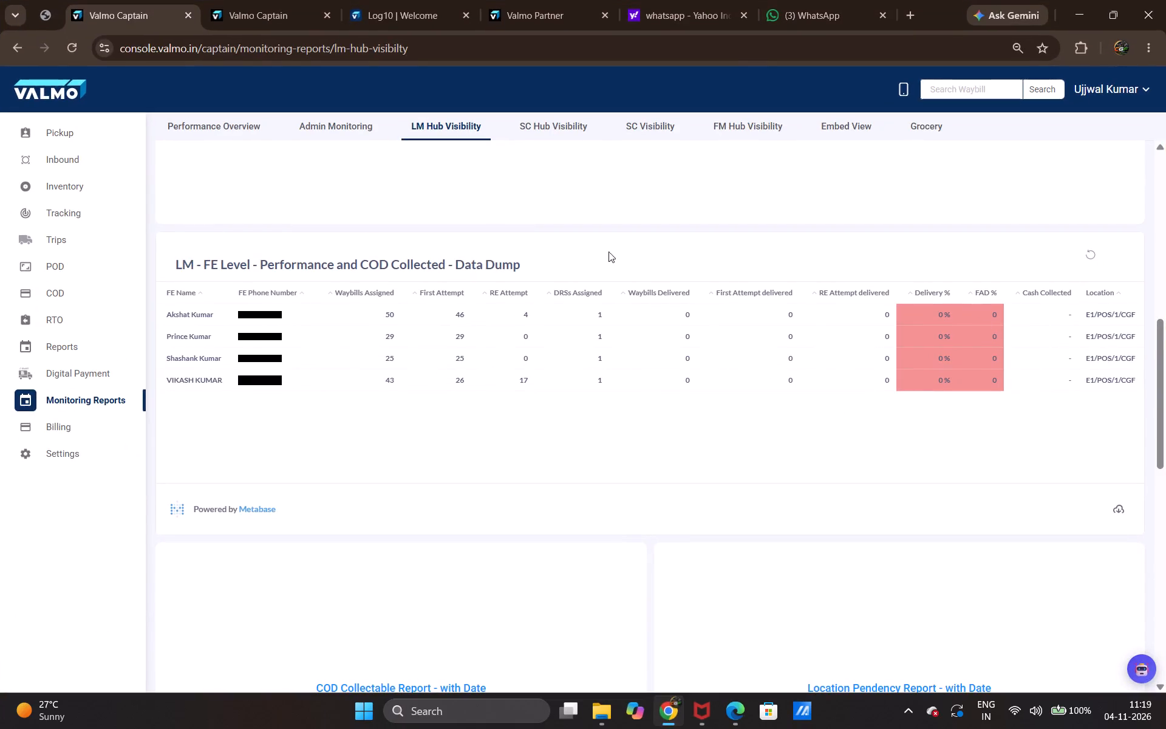
pyautogui.click(706, 728)
pyautogui.click(994, 70)
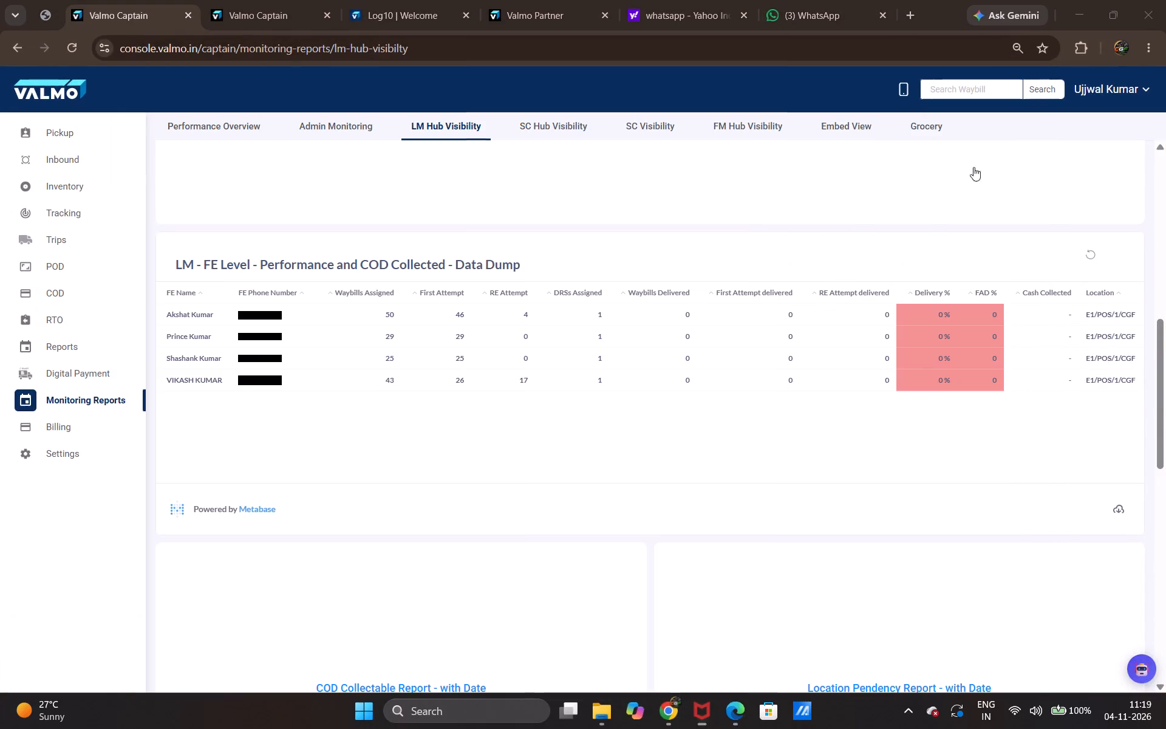
pyautogui.click(728, 705)
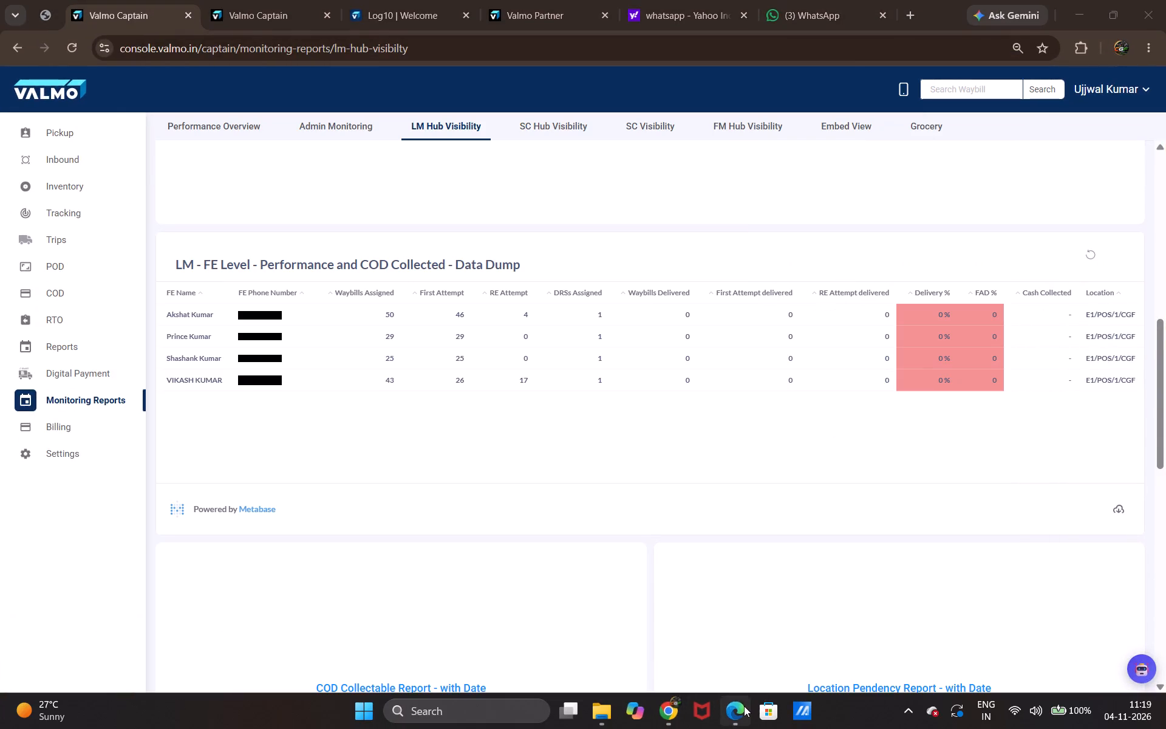
pyautogui.click(744, 706)
pyautogui.click(730, 223)
pyautogui.click(607, 708)
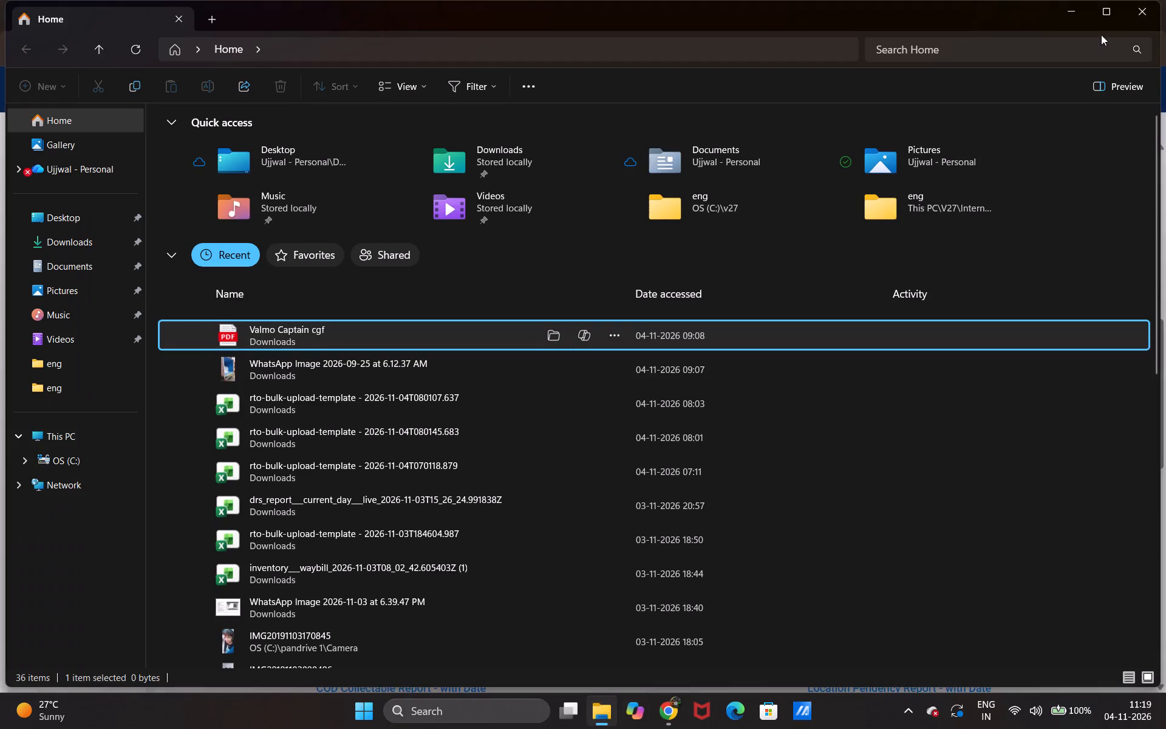
pyautogui.click(1145, 18)
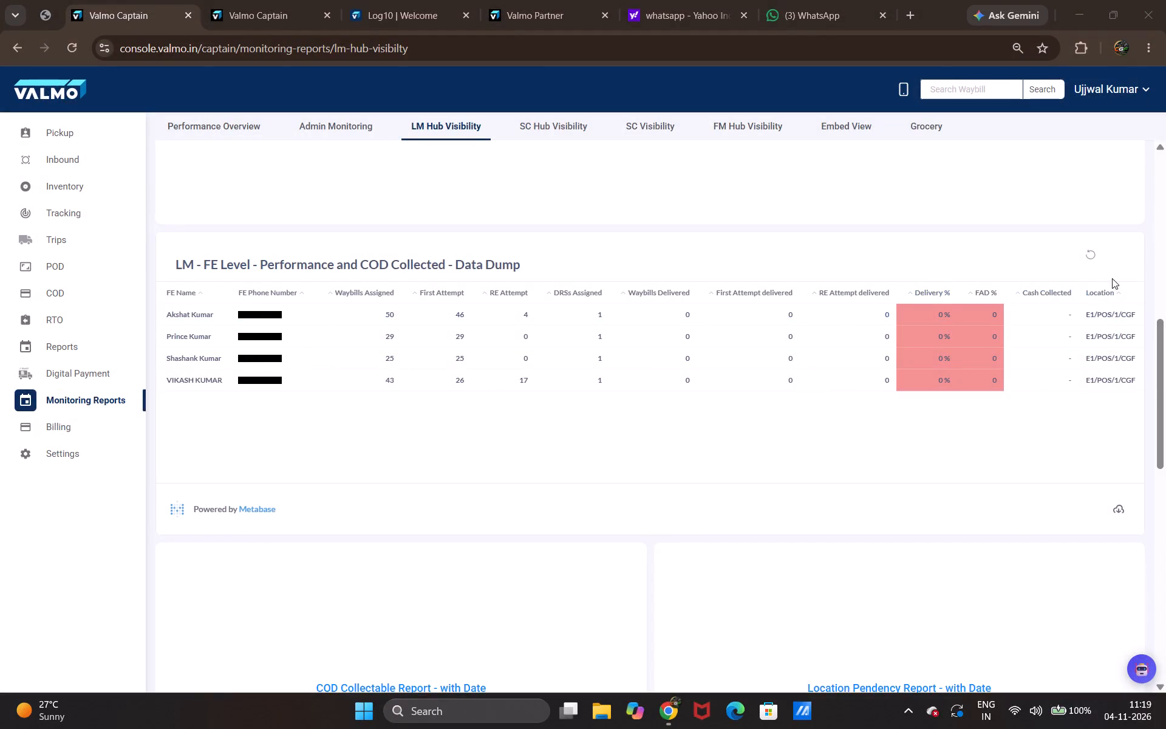
# Refresh the LM - FE Level - Performance and COD Collected - Data Dump report.
pyautogui.click(1091, 255)
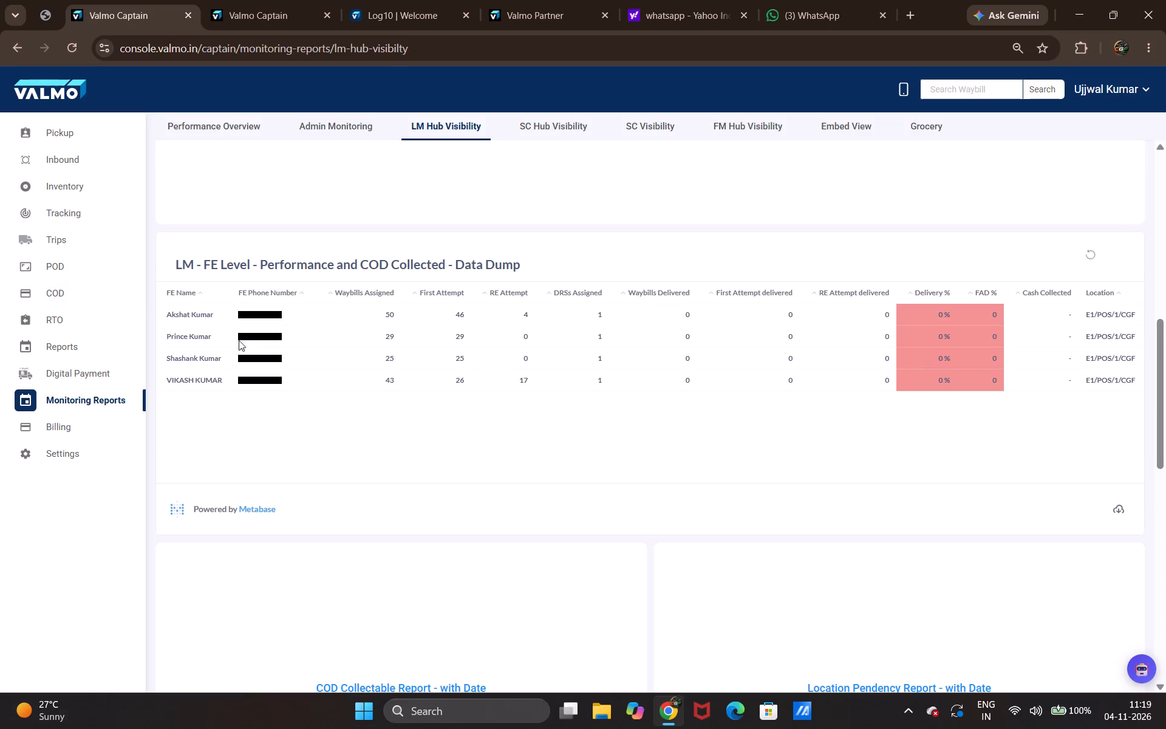
# Open Manage Reverse Pickup in the Pickup section and look through the reverse pickup list.
pyautogui.click(73, 142)
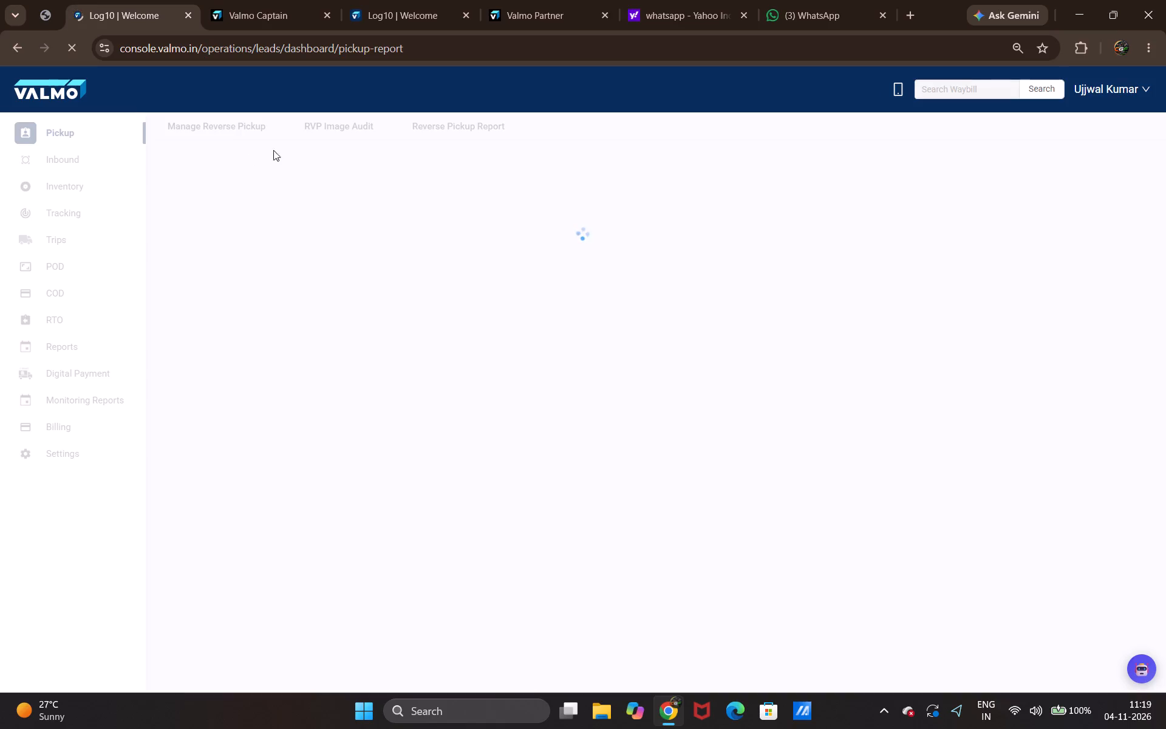
pyautogui.click(240, 130)
pyautogui.scroll(-2, 570, 309)
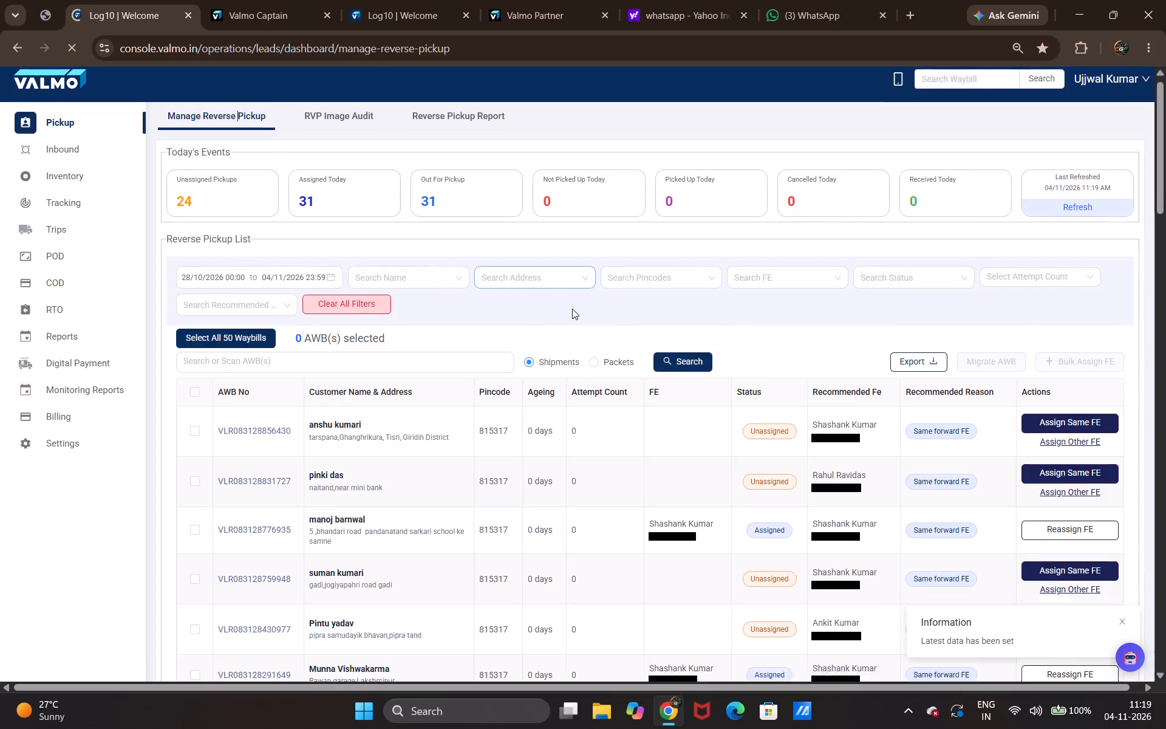
pyautogui.scroll(-14, 572, 309)
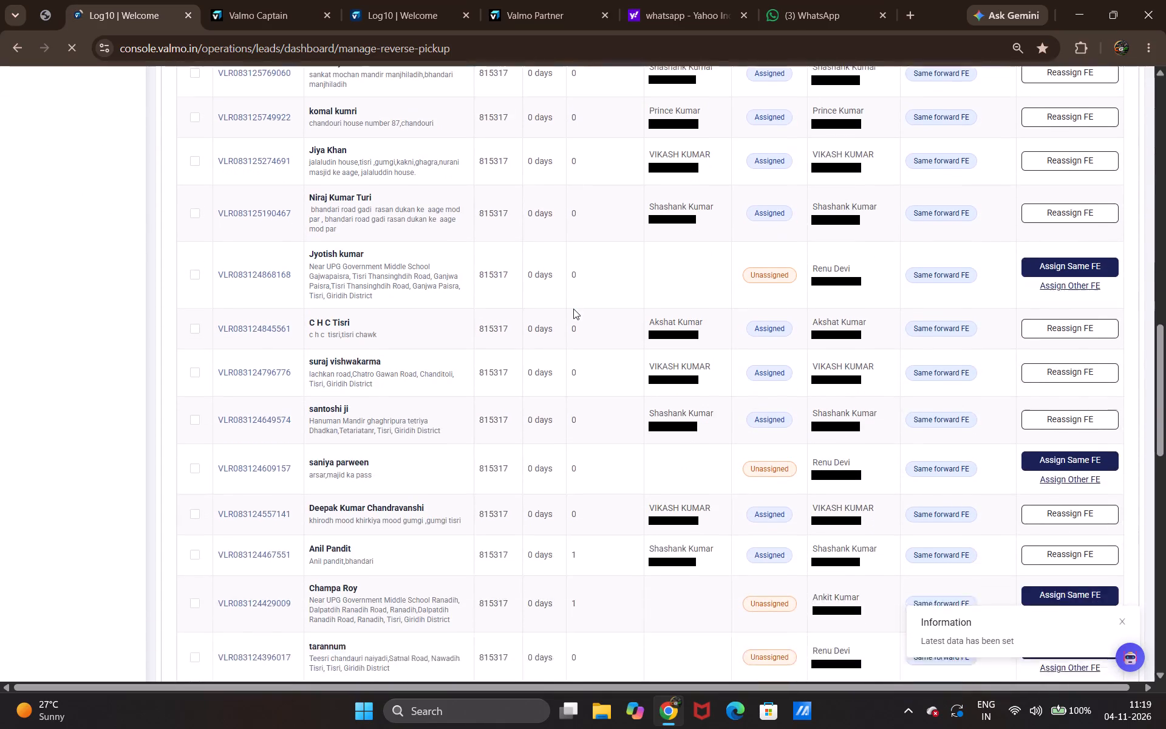
pyautogui.scroll(18, 401, 272)
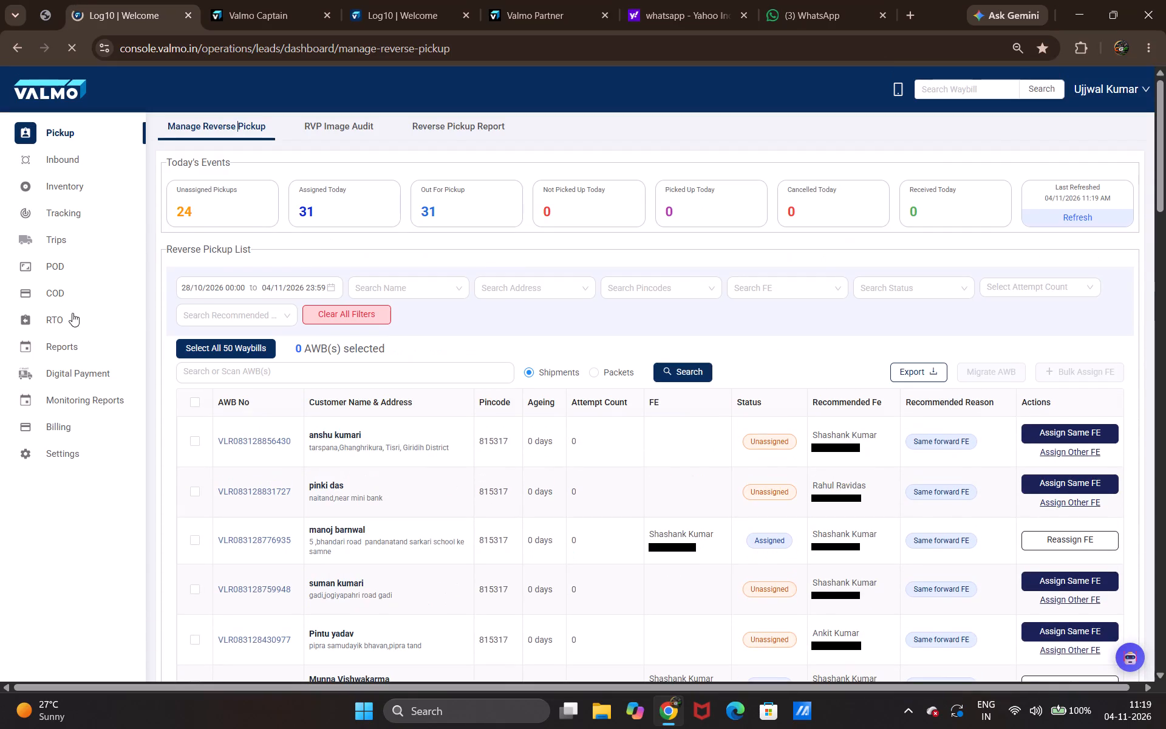
# Return to LM Hub Visibility in Monitoring Reports and load the LM - FE Level - Performance and COD Collected report.
pyautogui.click(70, 398)
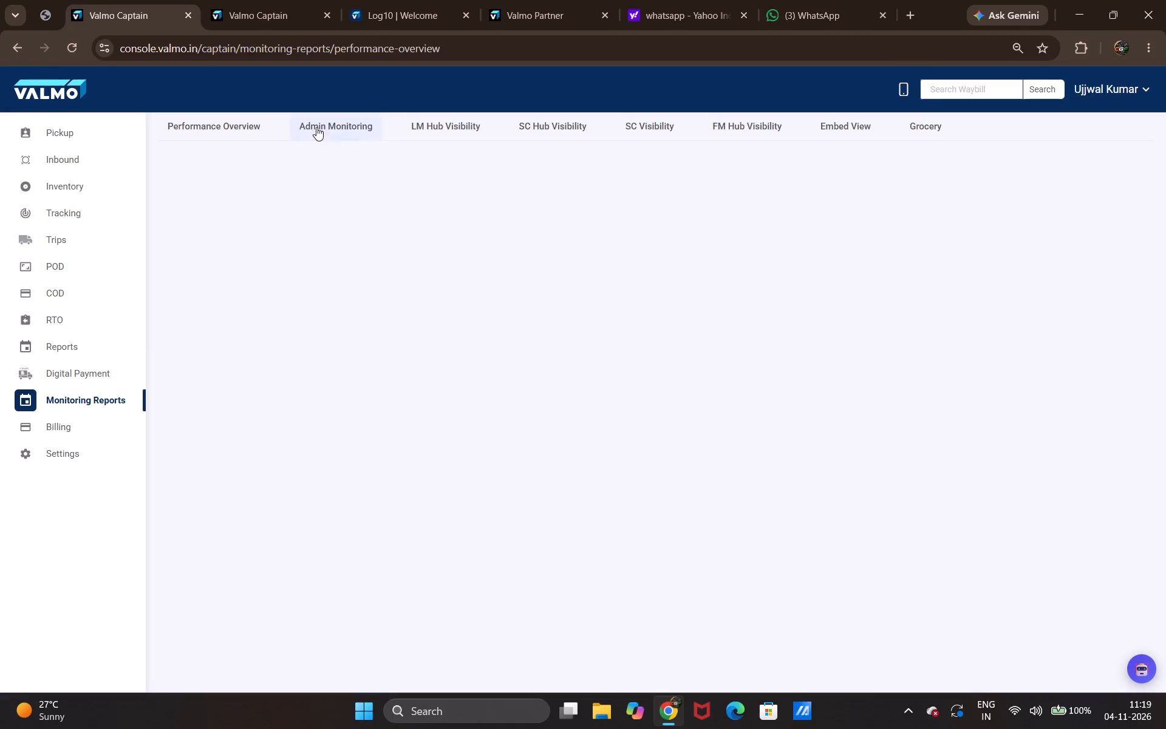
pyautogui.click(411, 137)
pyautogui.scroll(-6, 487, 250)
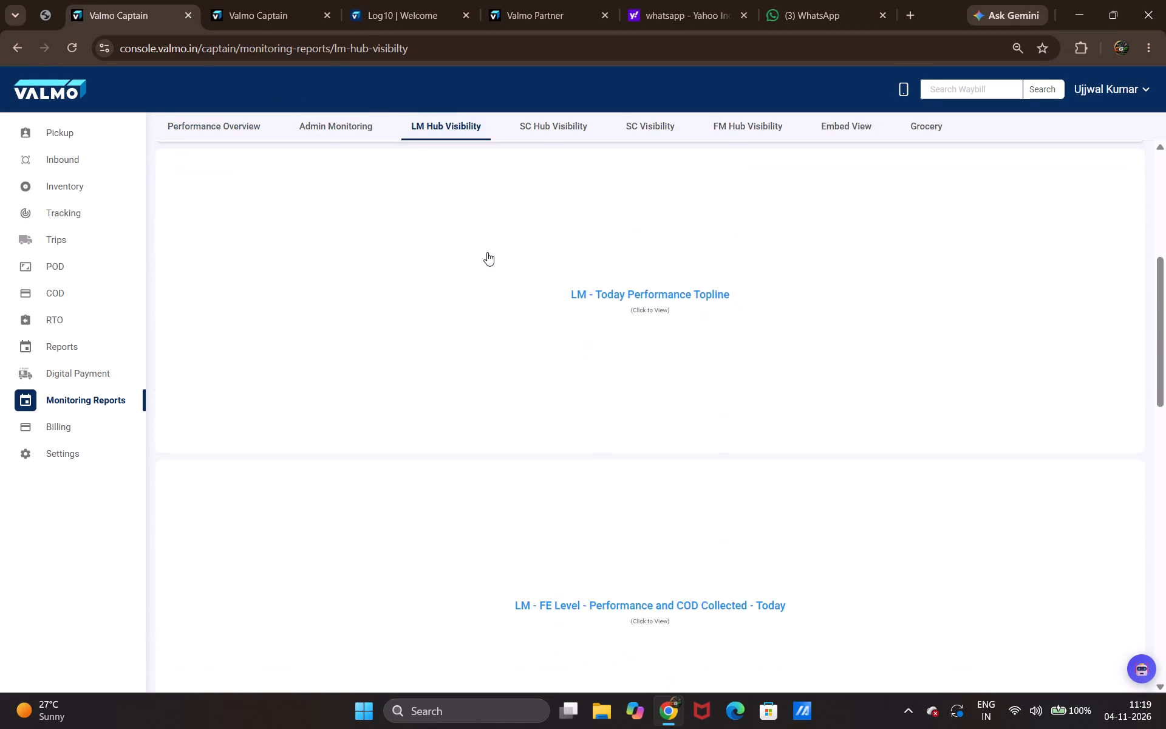
pyautogui.scroll(-3, 487, 252)
pyautogui.click(488, 252)
pyautogui.scroll(-1, 488, 253)
pyautogui.scroll(2, 488, 253)
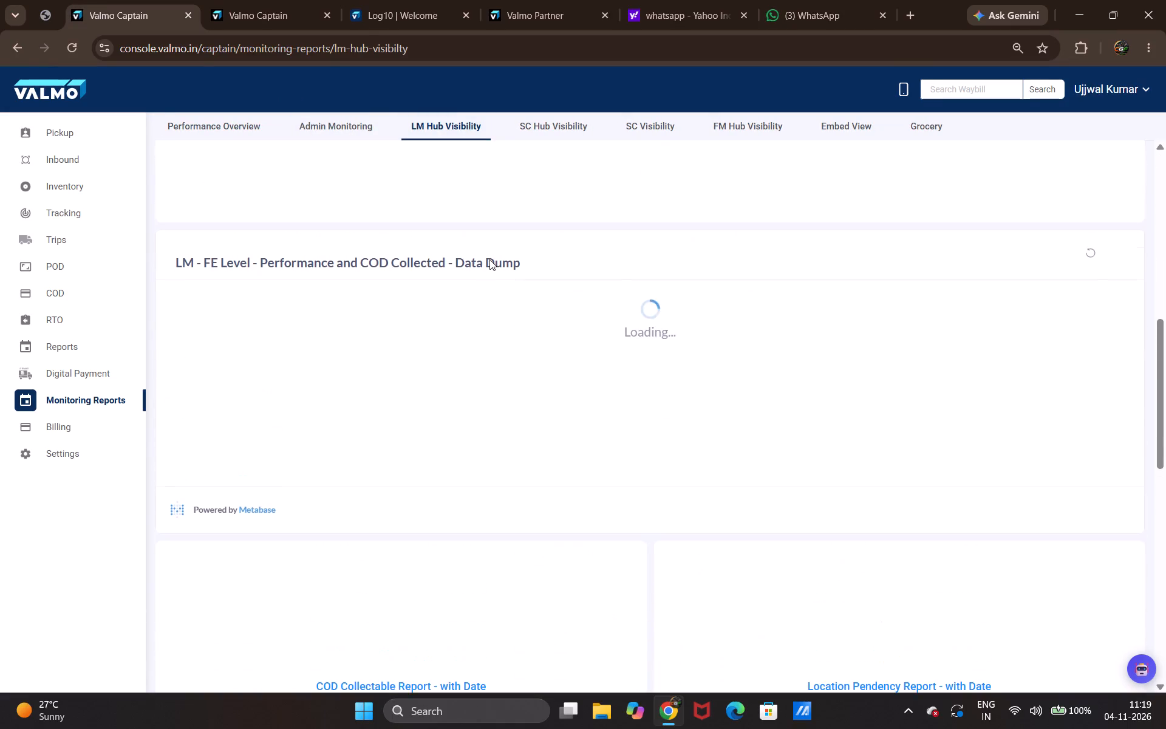
pyautogui.scroll(1, 496, 290)
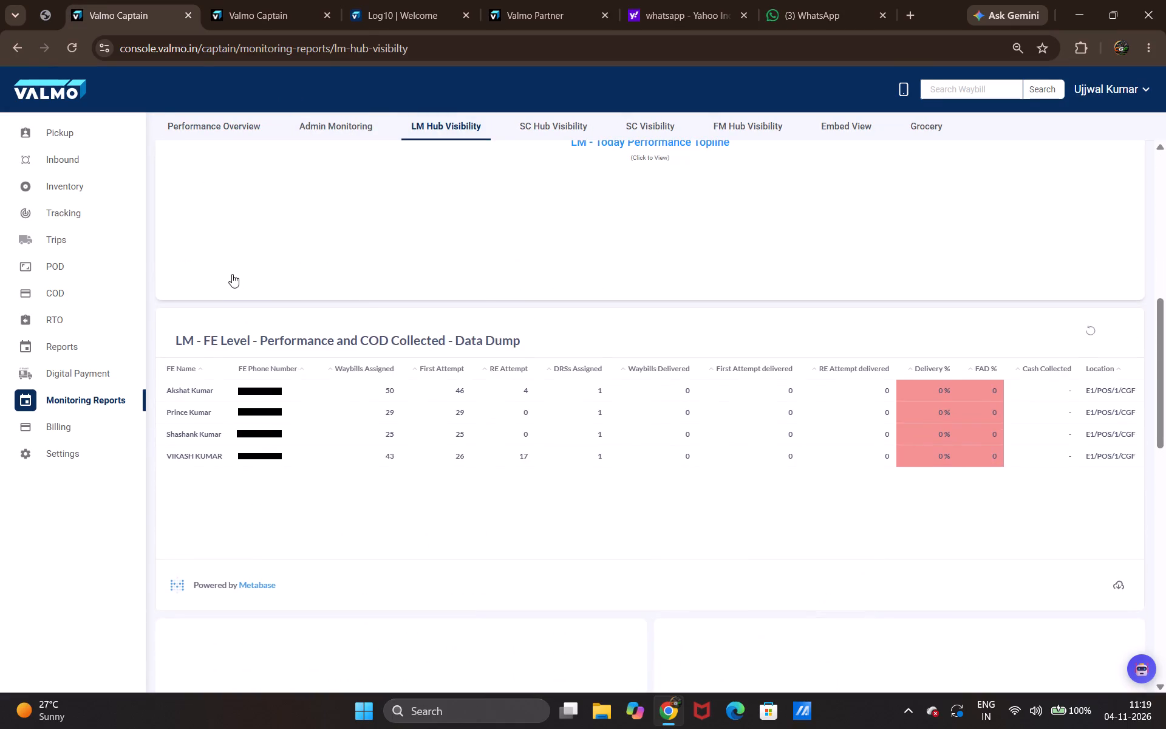
pyautogui.scroll(1, 239, 261)
pyautogui.scroll(-6, 243, 261)
# Load the COD Collectable Report - with Date and the DRS report - Current day - live, and review them.
pyautogui.click(367, 299)
pyautogui.scroll(-2, 888, 374)
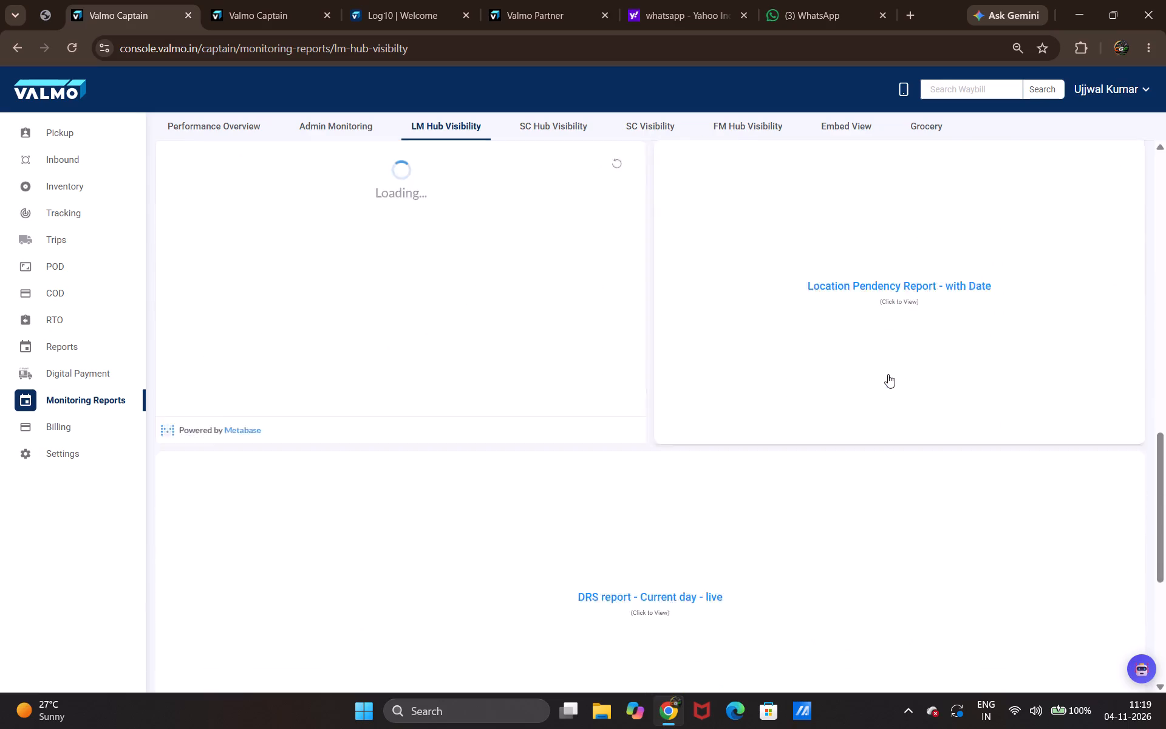
pyautogui.scroll(-2, 884, 370)
pyautogui.click(759, 354)
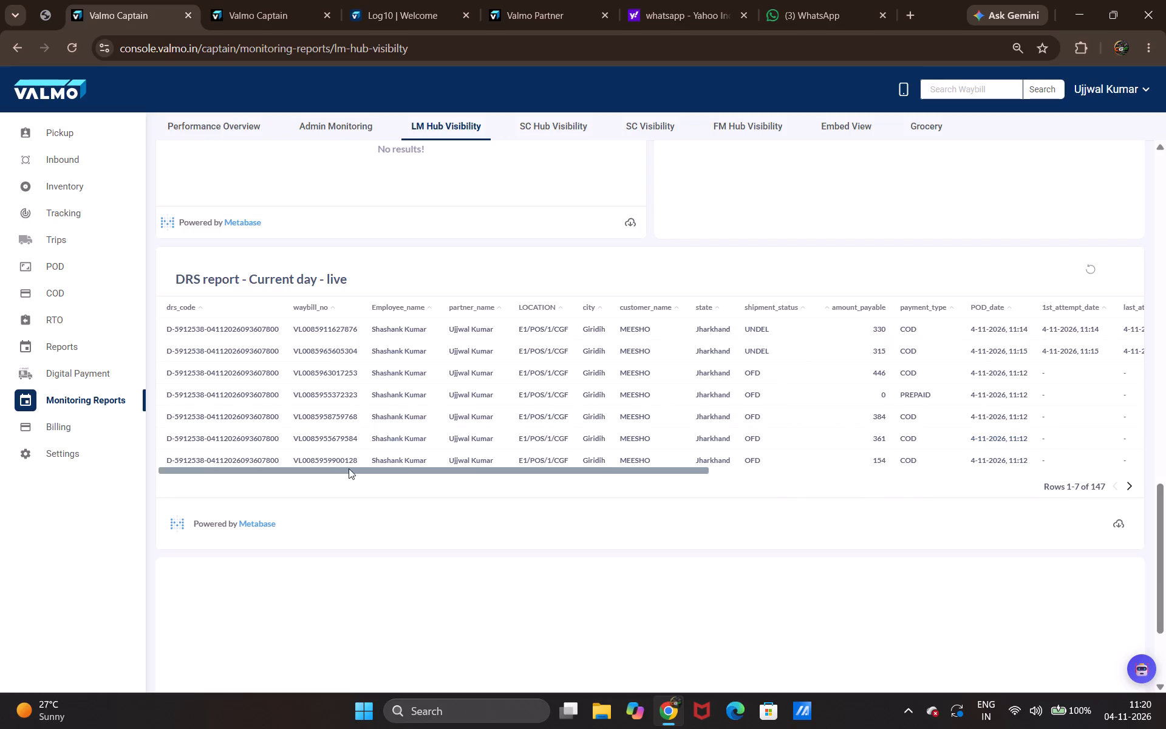
pyautogui.scroll(10, 323, 460)
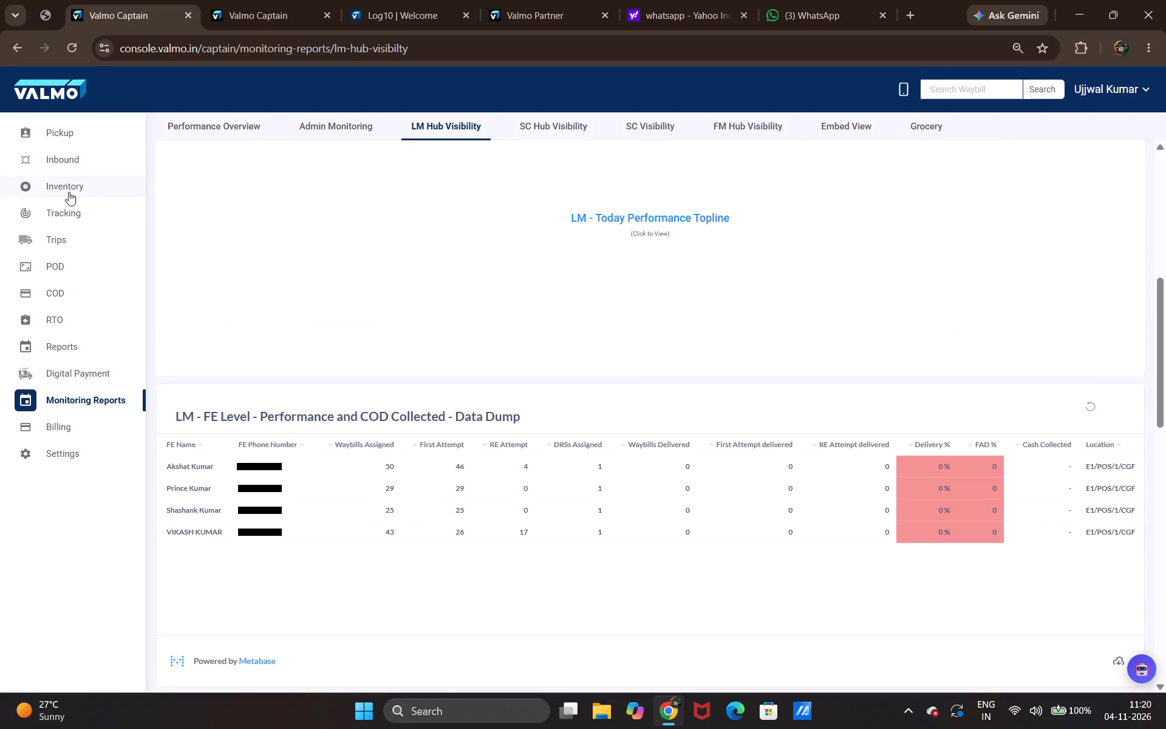
# Load the Inventory - Waybill report in the Inventory section and download its full results as .xlsx.
pyautogui.click(69, 191)
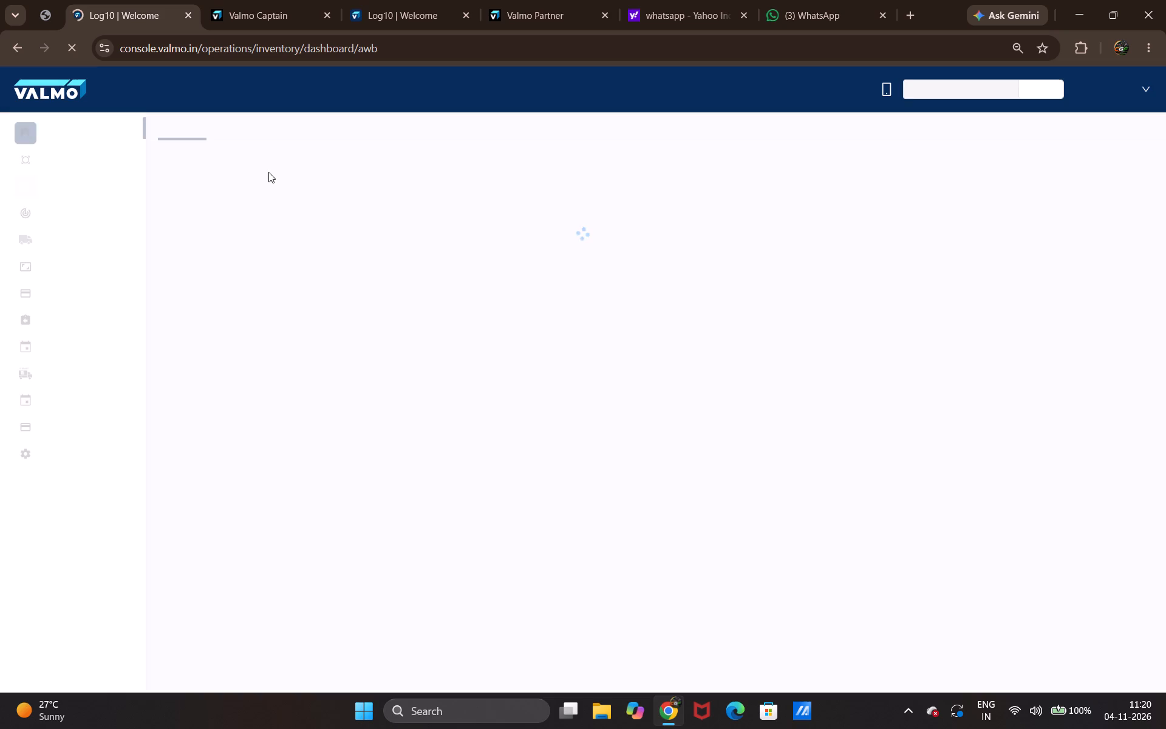
pyautogui.click(542, 376)
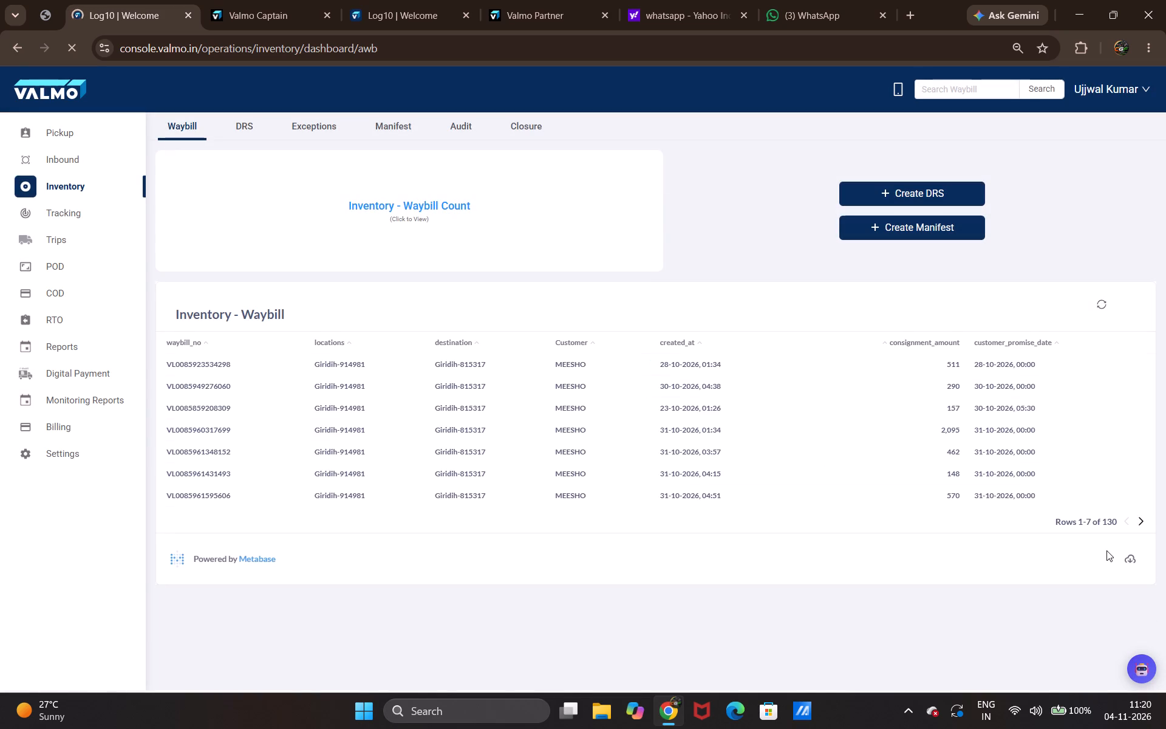
pyautogui.click(1131, 561)
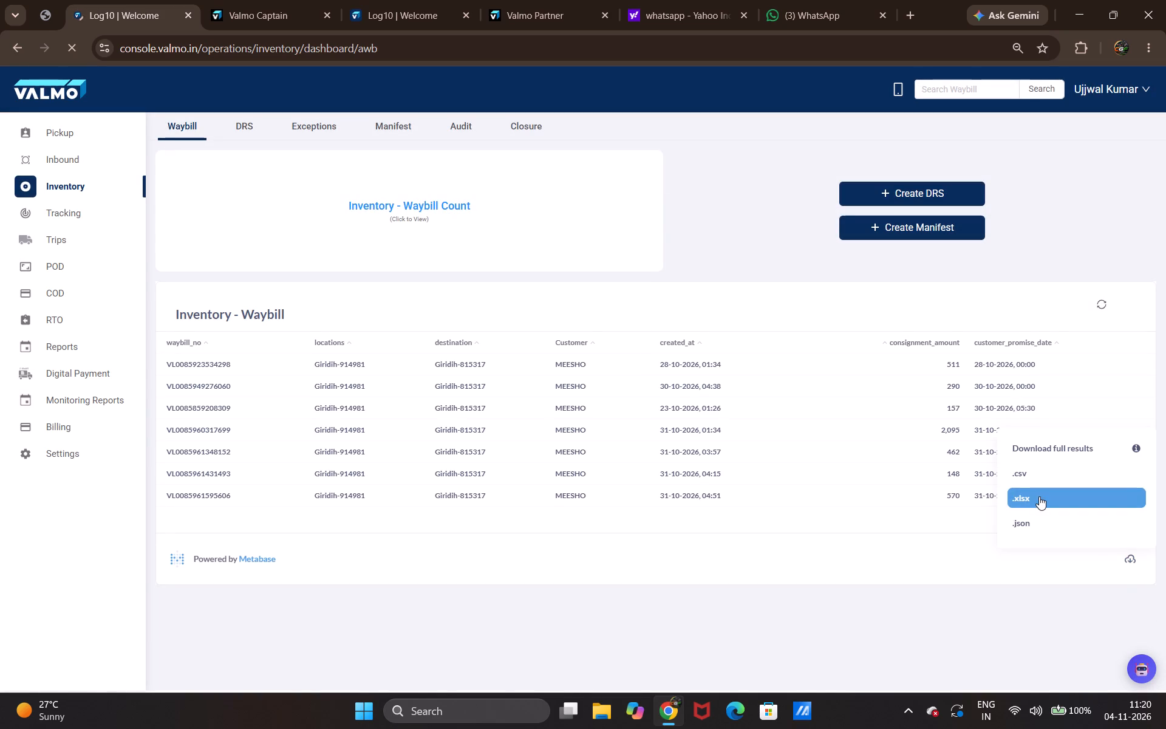
pyautogui.click(1039, 496)
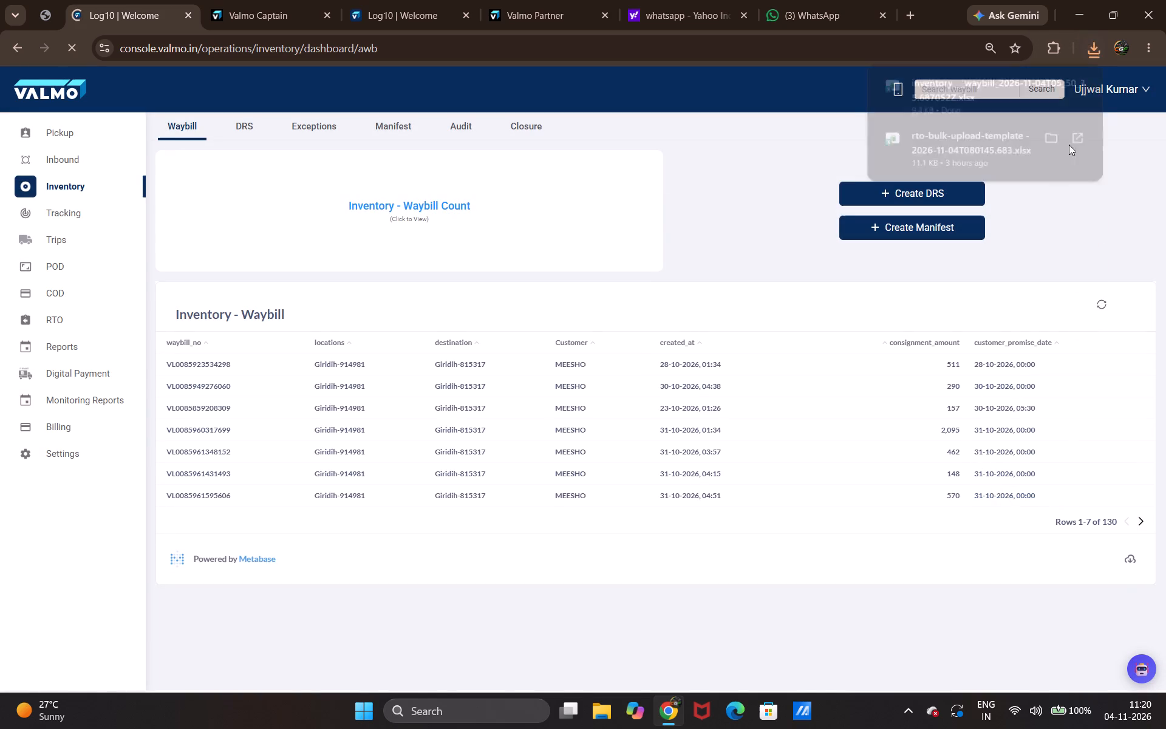
# Open the downloaded inventory waybill workbook in Excel, enable editing and maximize its window.
pyautogui.click(1084, 78)
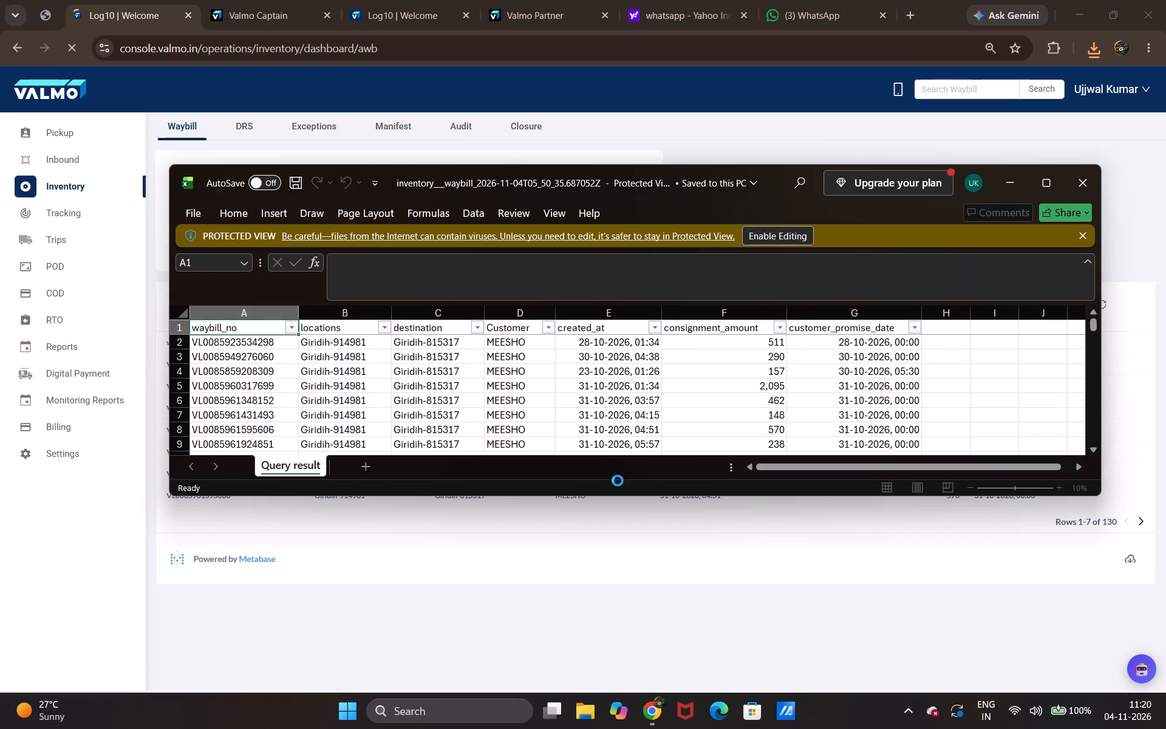
pyautogui.click(777, 230)
pyautogui.click(792, 231)
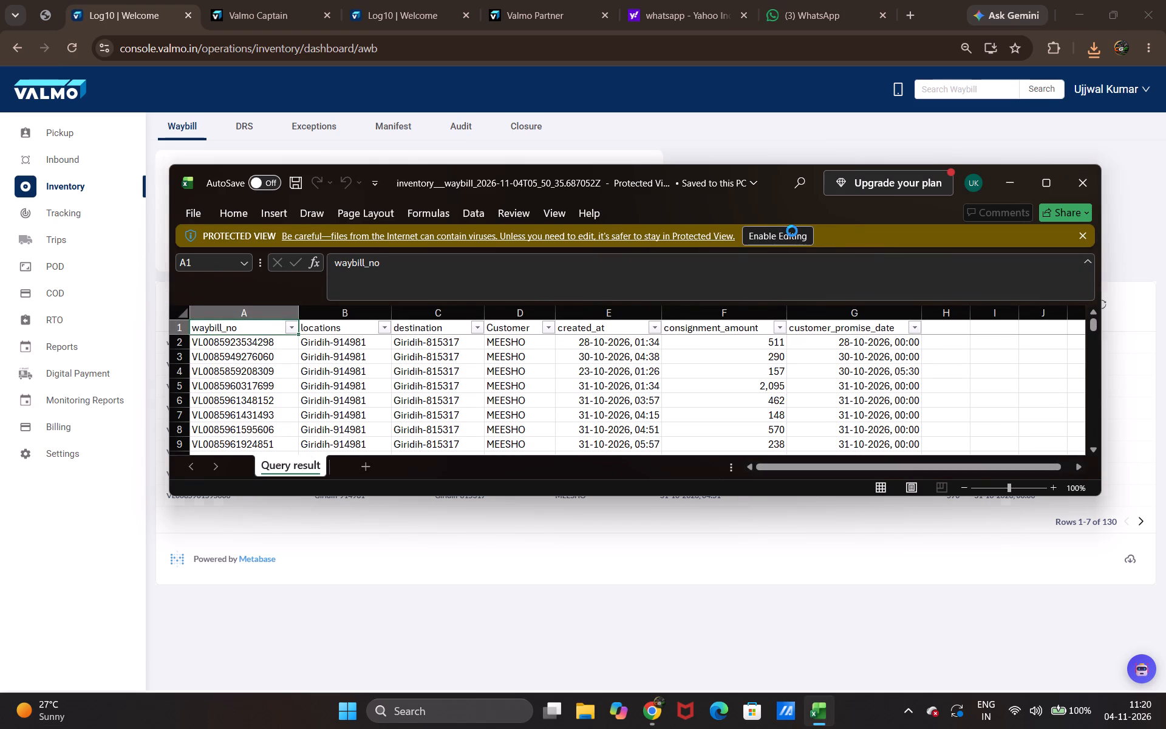
pyautogui.click(1061, 205)
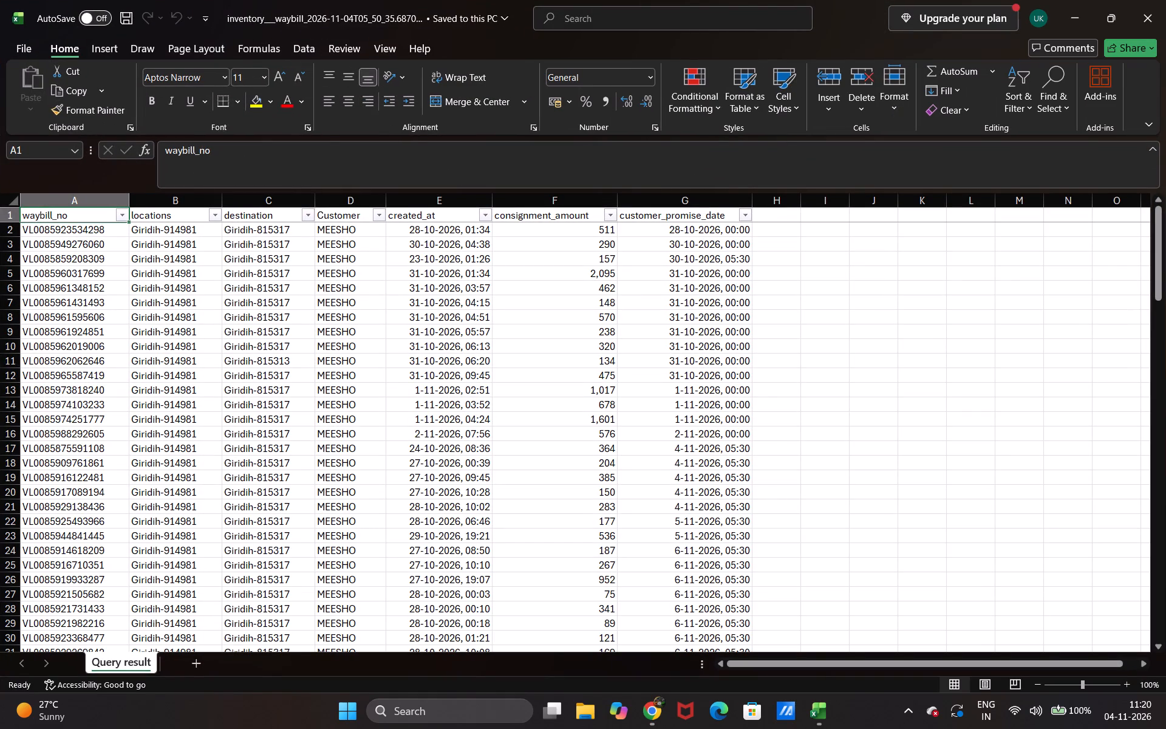
# Look through the inventory waybill list, examining the creation dates, consignment amounts and customer promise dates.
pyautogui.scroll(-5, 559, 234)
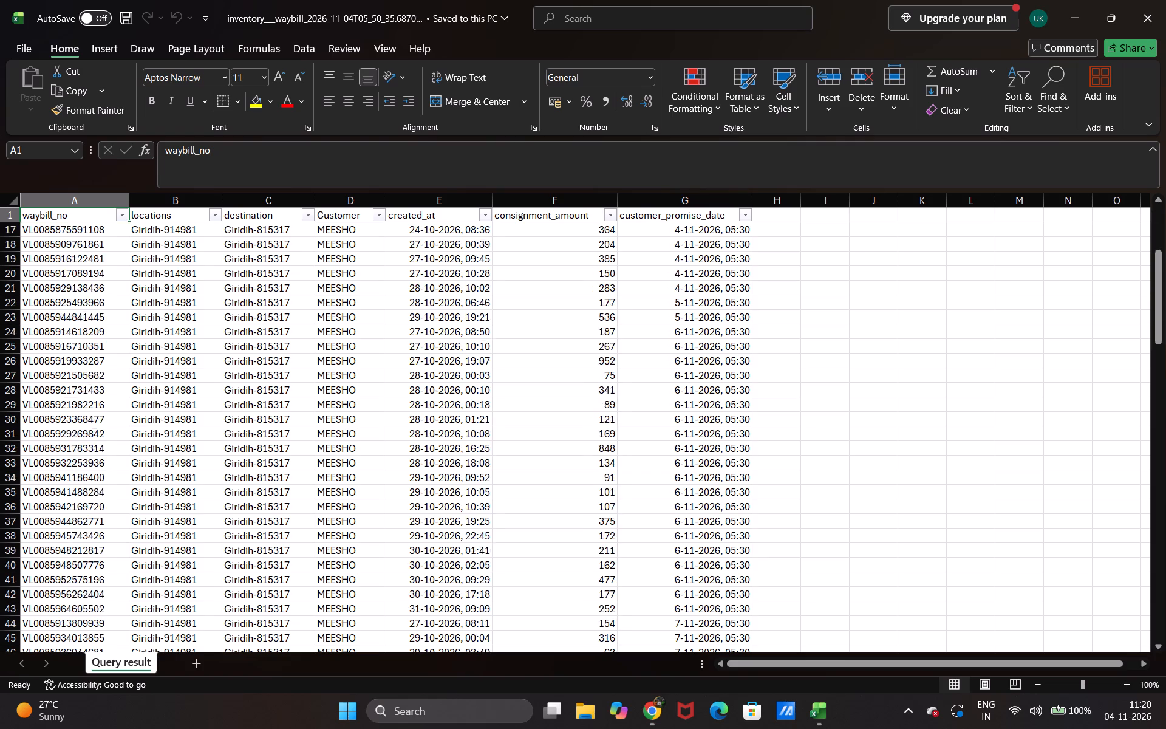
pyautogui.scroll(-7, 587, 238)
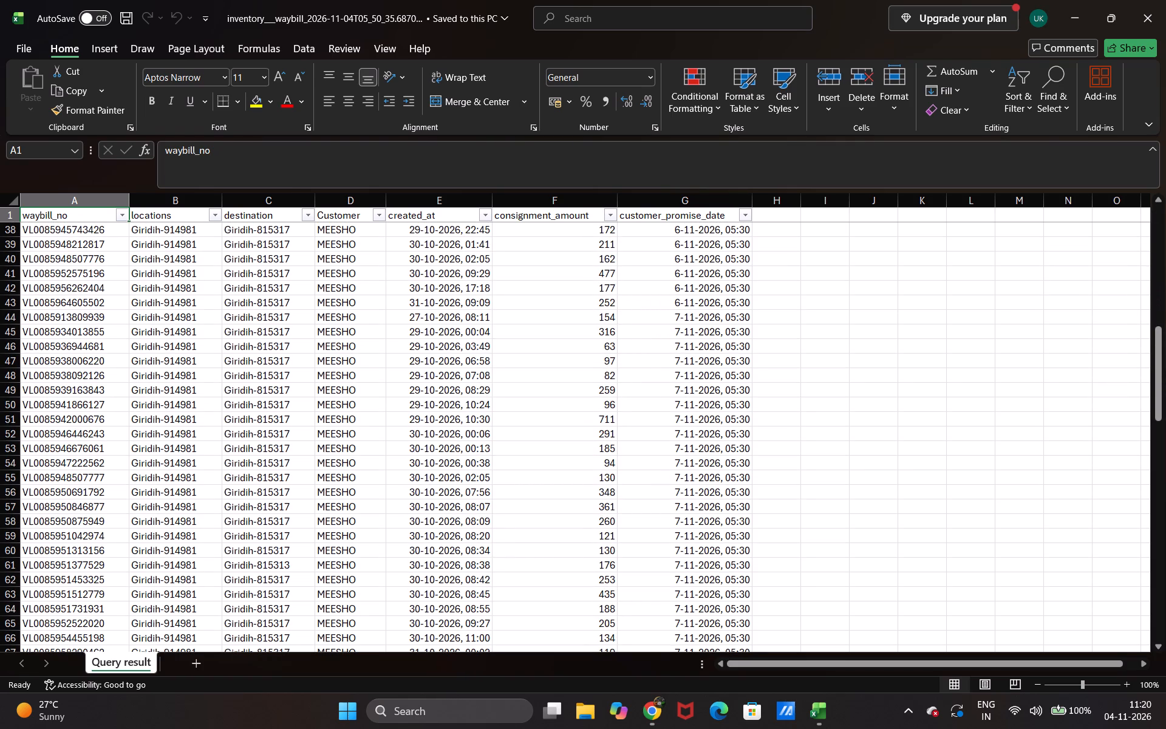
pyautogui.scroll(8, 639, 283)
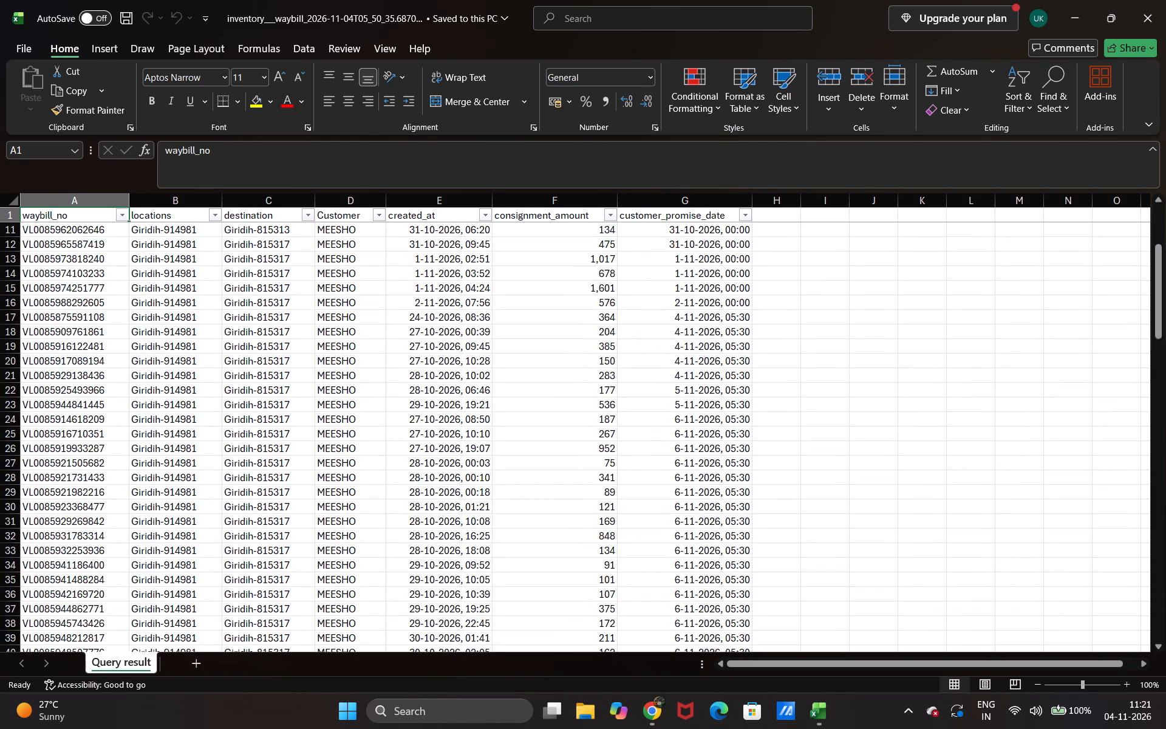
pyautogui.scroll(11, 639, 283)
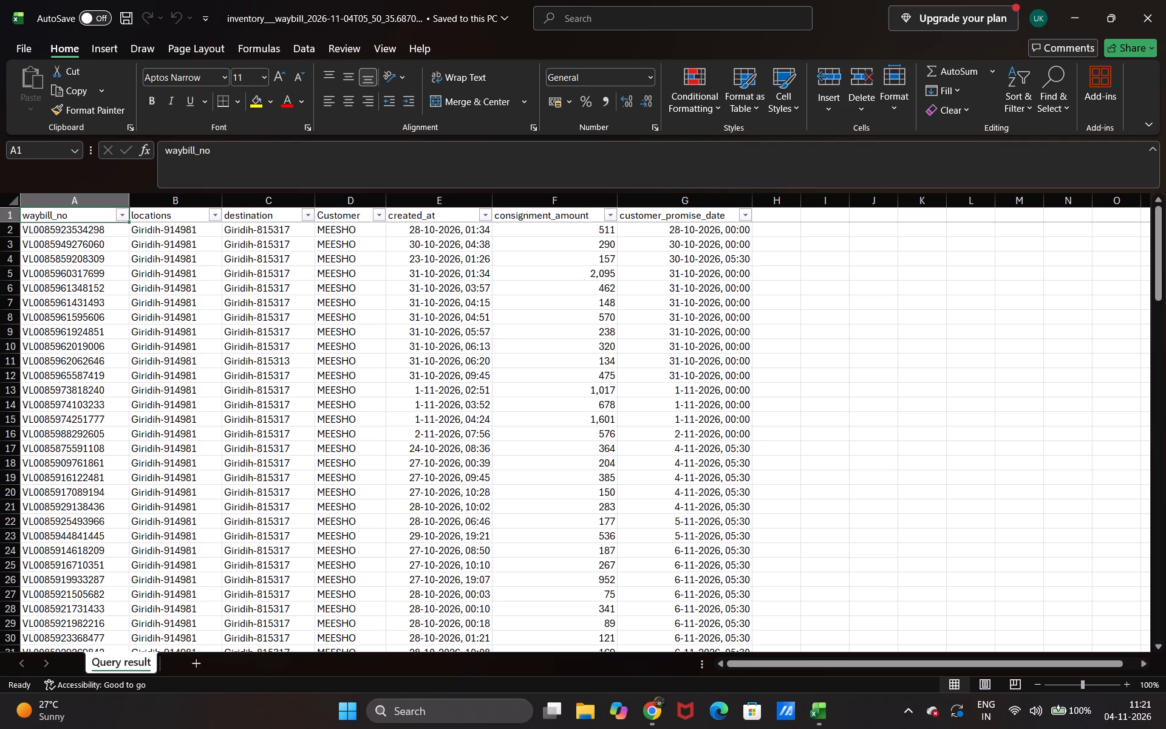
pyautogui.tripleClick(97, 271)
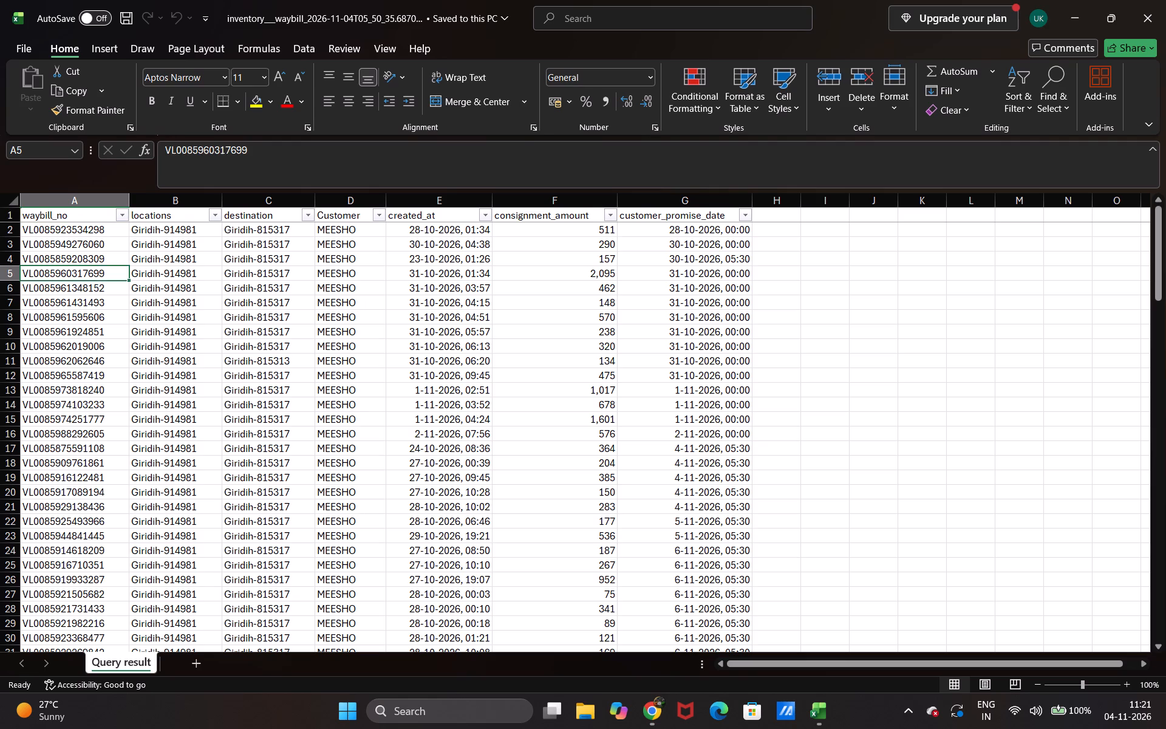
pyautogui.click(97, 271)
pyautogui.rightClick(97, 271)
pyautogui.click(132, 309)
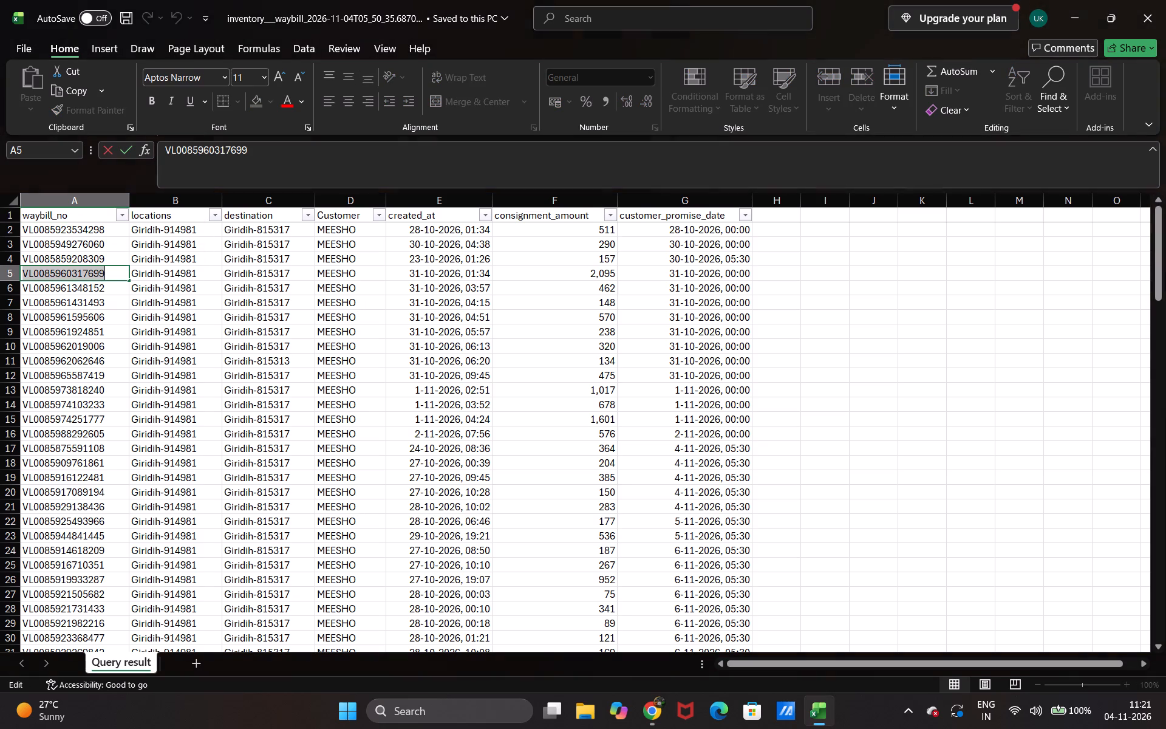
pyautogui.click(652, 709)
pyautogui.click(49, 210)
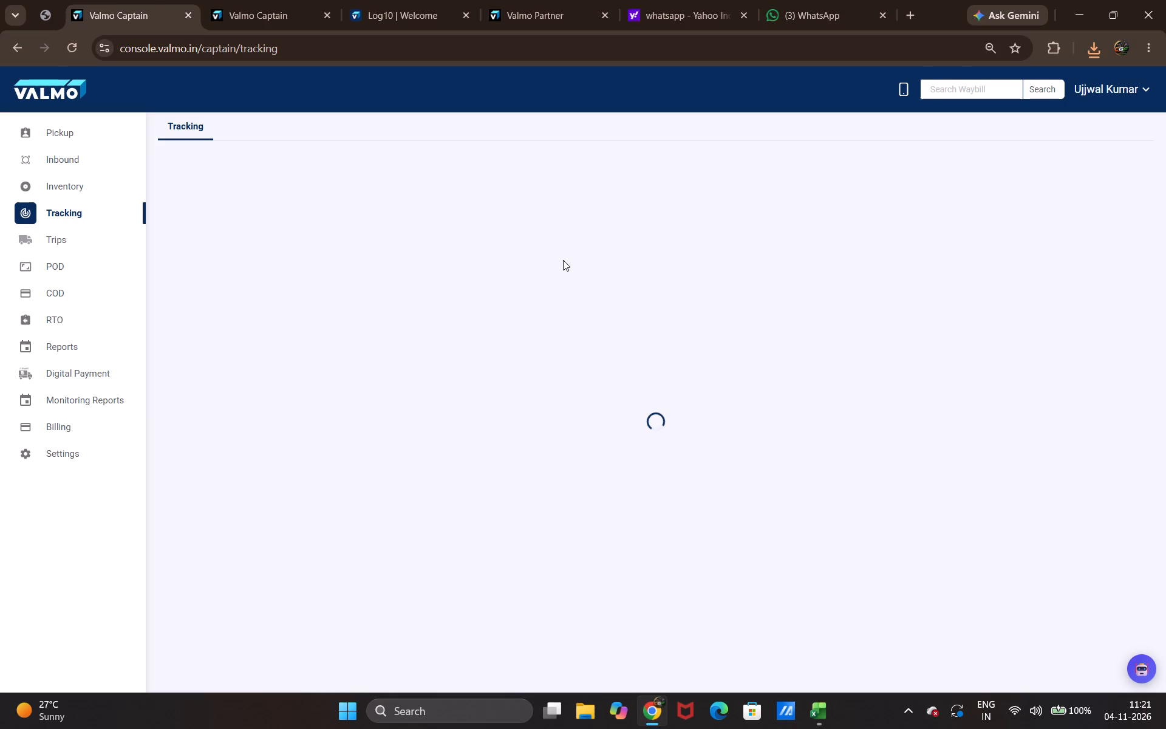
pyautogui.click(616, 238)
pyautogui.rightClick(616, 238)
pyautogui.click(684, 404)
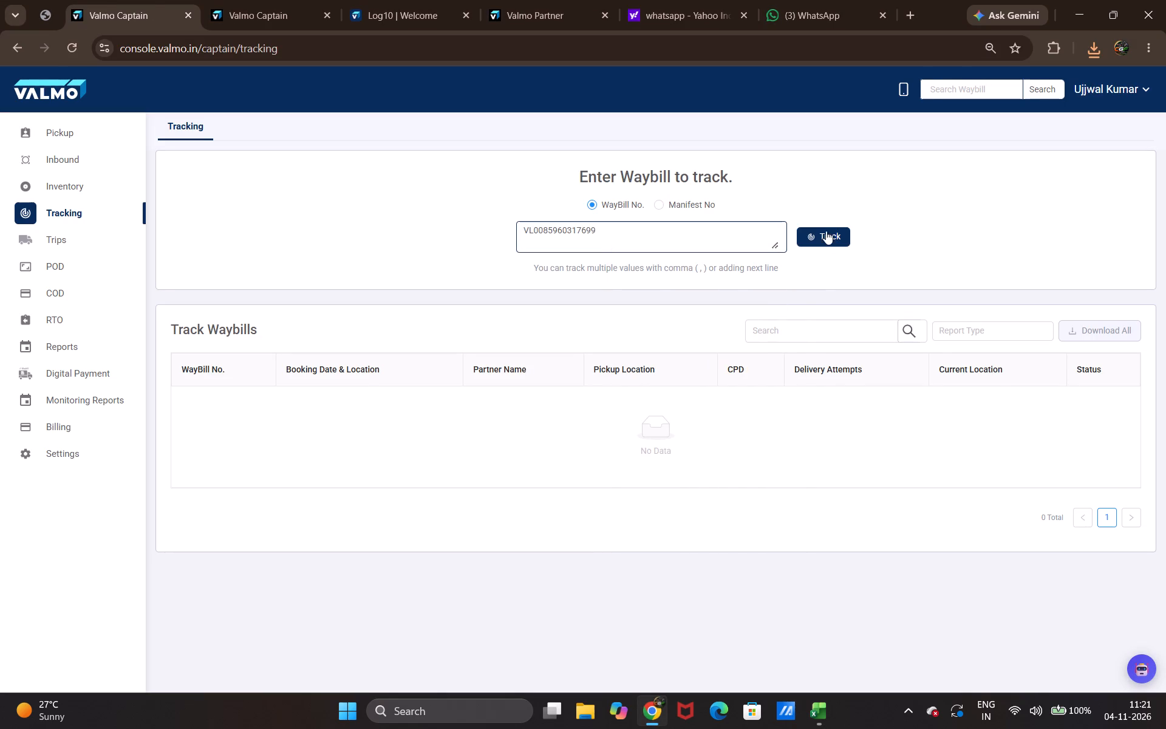
pyautogui.click(826, 231)
pyautogui.click(199, 422)
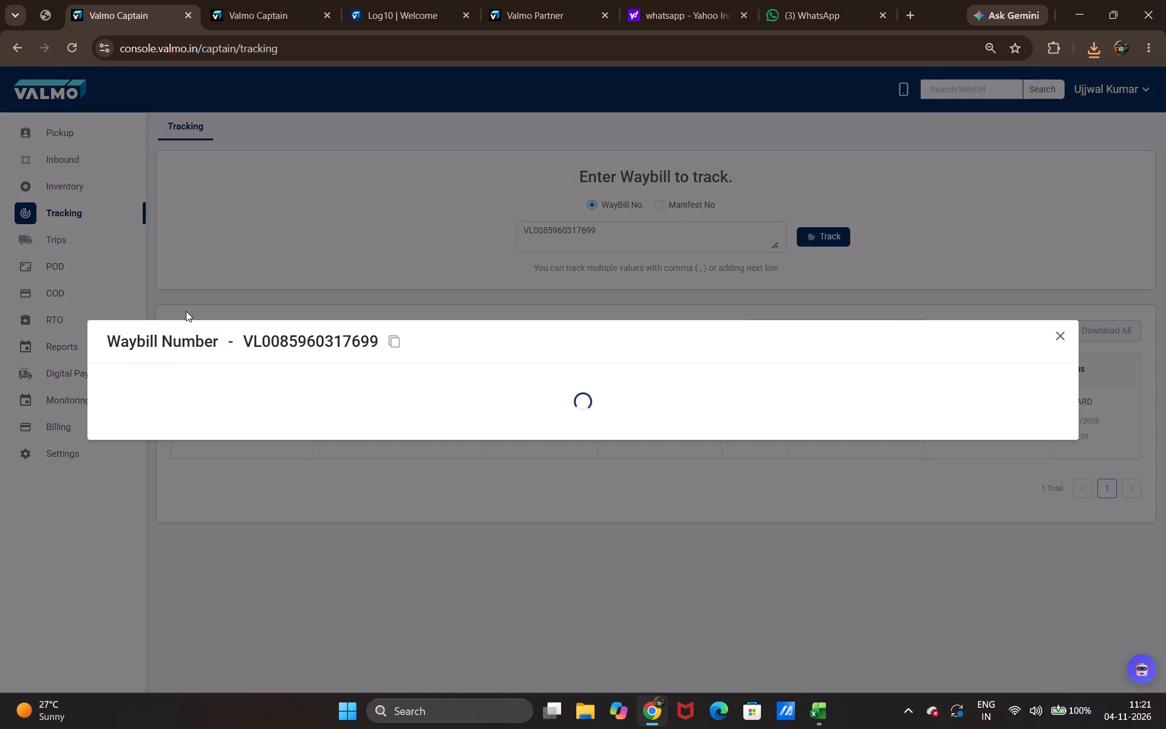
pyautogui.click(188, 281)
pyautogui.click(220, 247)
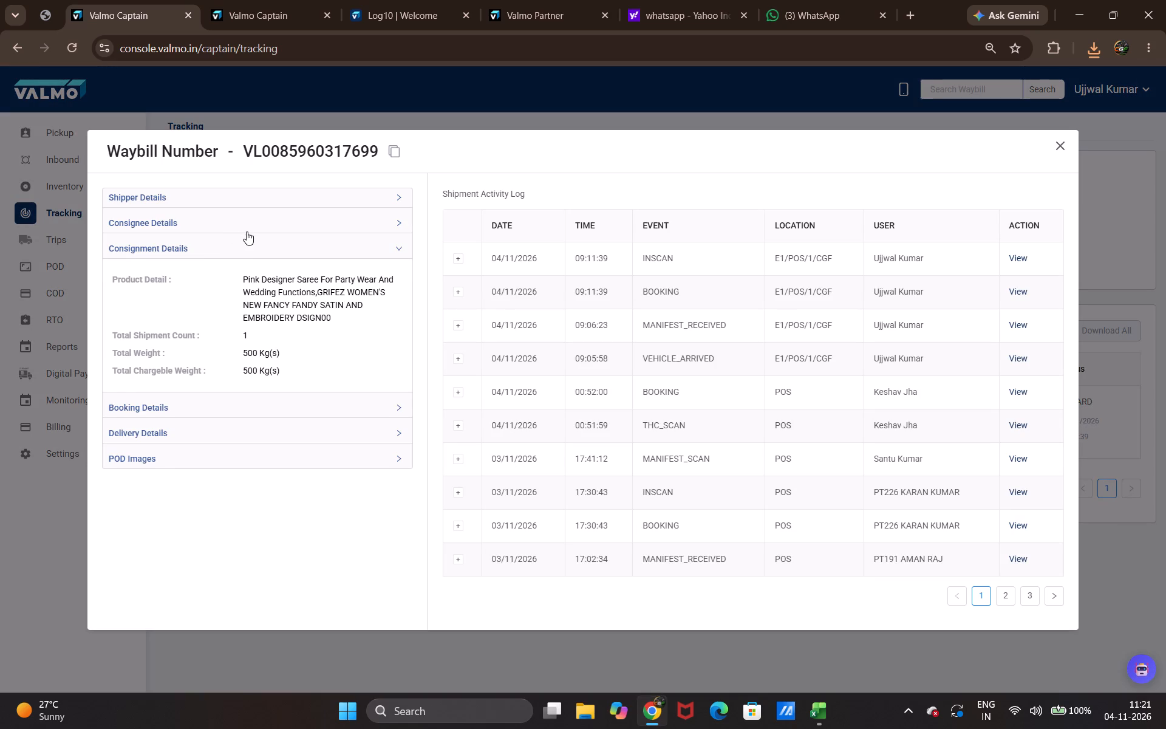
pyautogui.click(260, 222)
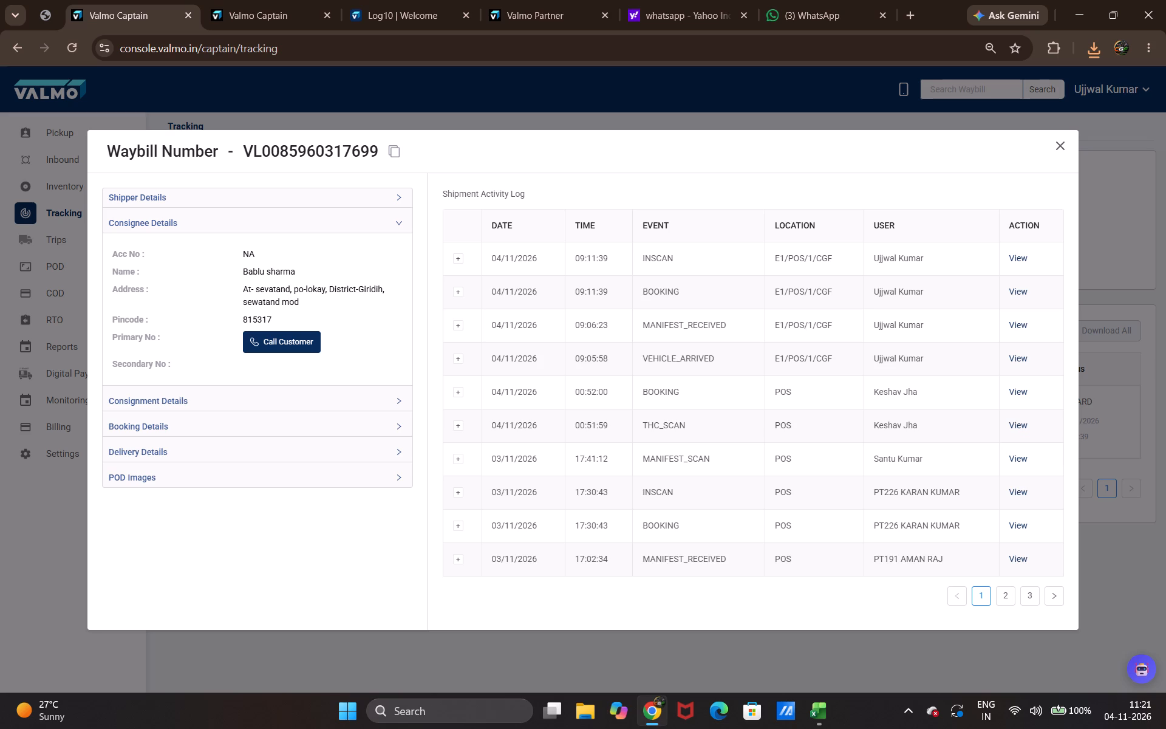
pyautogui.click(398, 218)
pyautogui.click(379, 254)
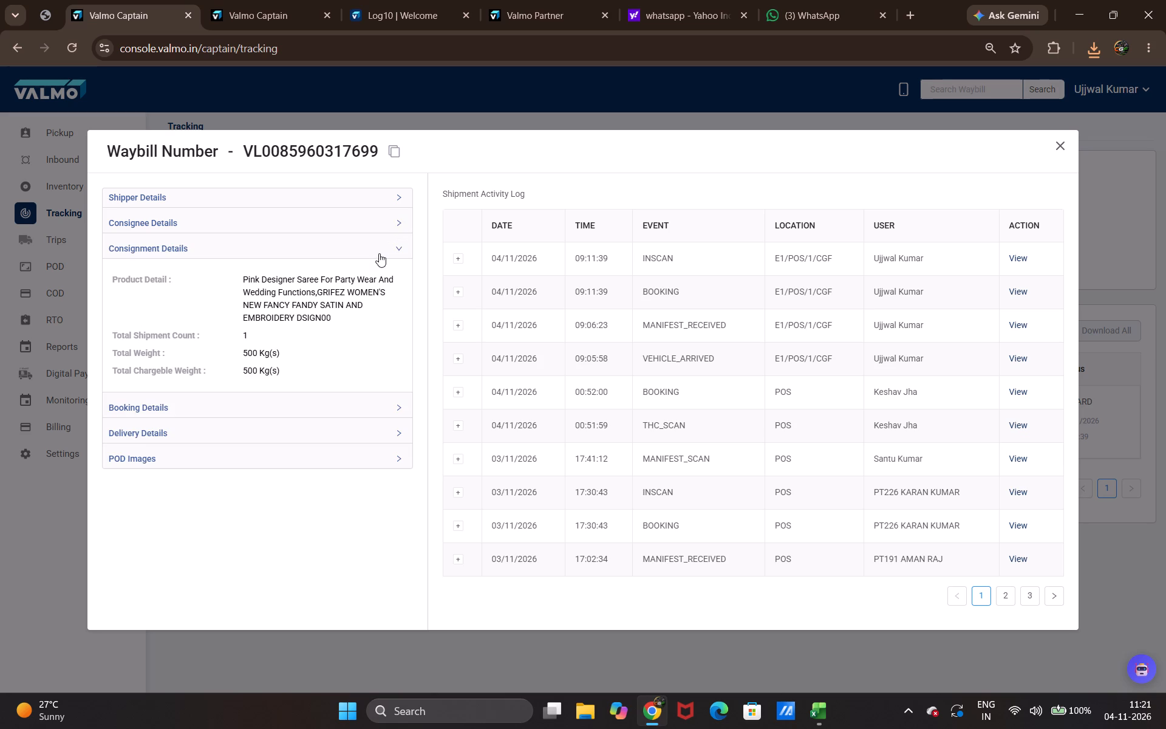
pyautogui.click(379, 247)
pyautogui.click(385, 269)
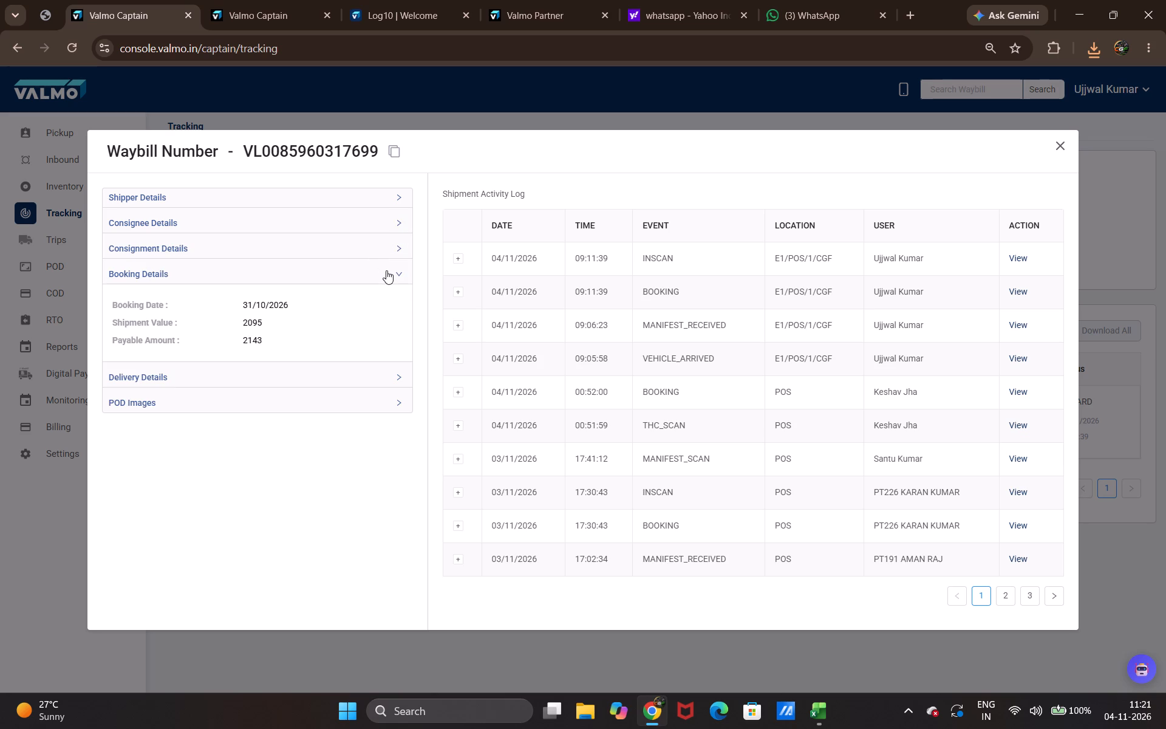
pyautogui.click(386, 270)
pyautogui.click(1051, 146)
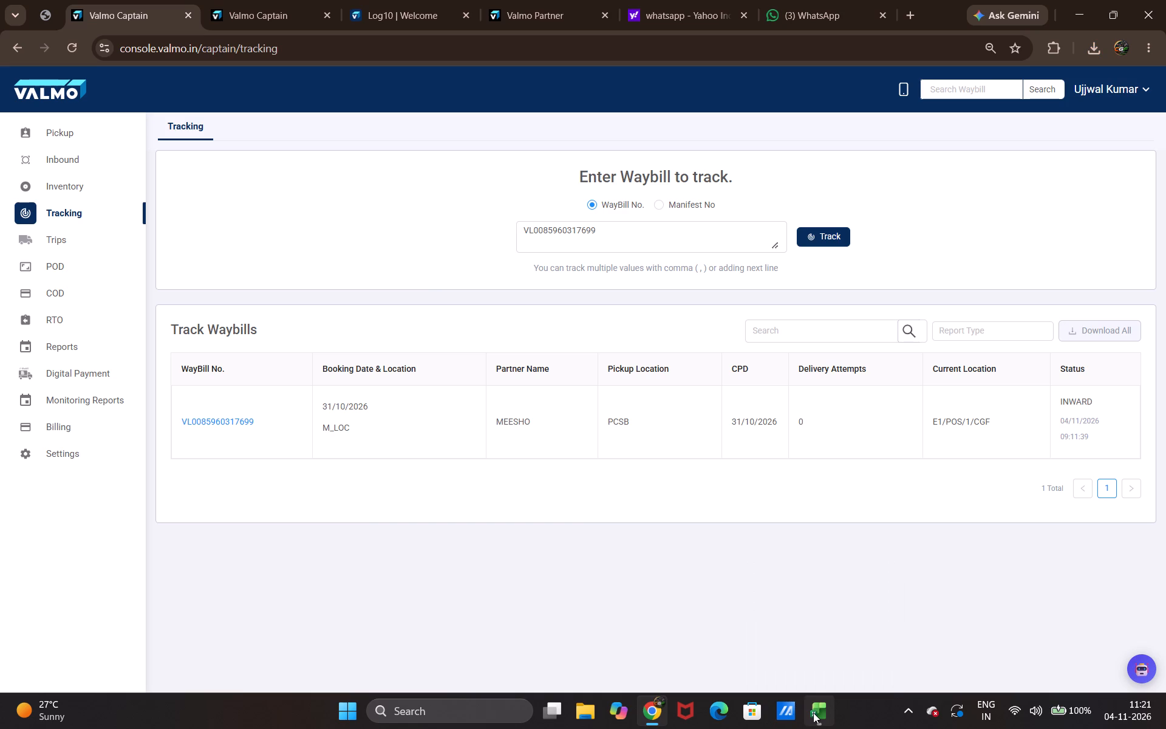
# Return to the inventory workbook in Excel, look through the whole waybill list down to its last row, and minimize the workbook.
pyautogui.click(813, 713)
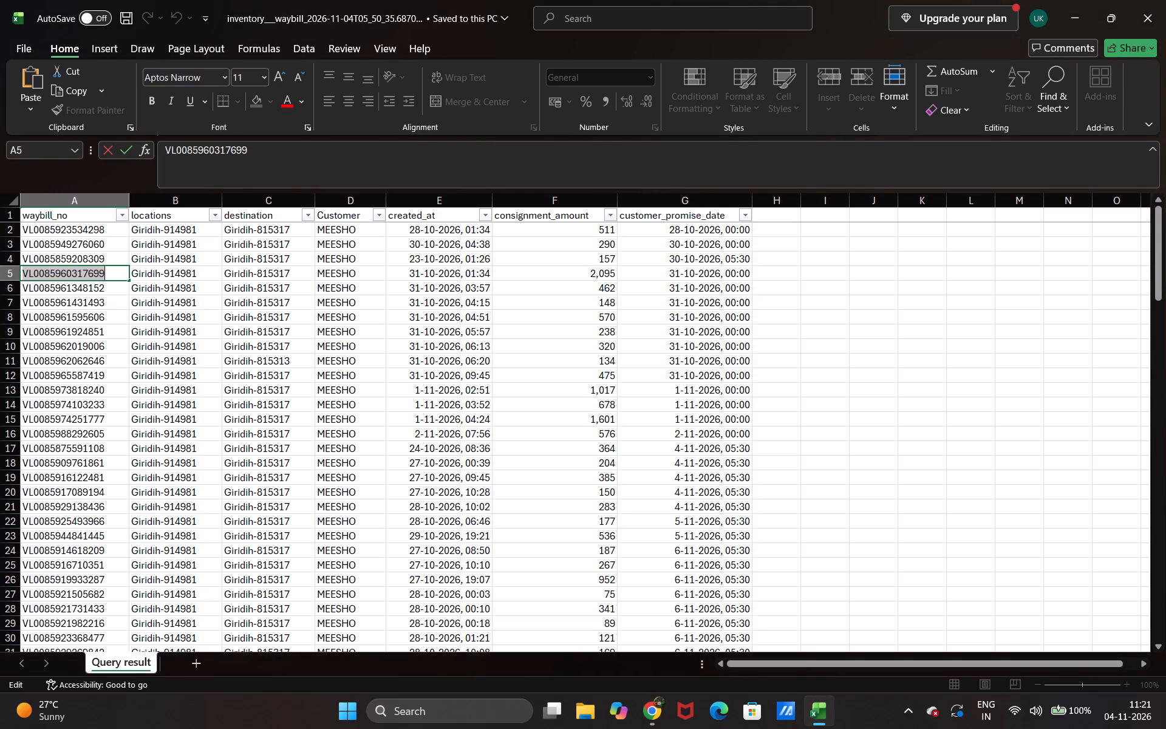
pyautogui.click(123, 210)
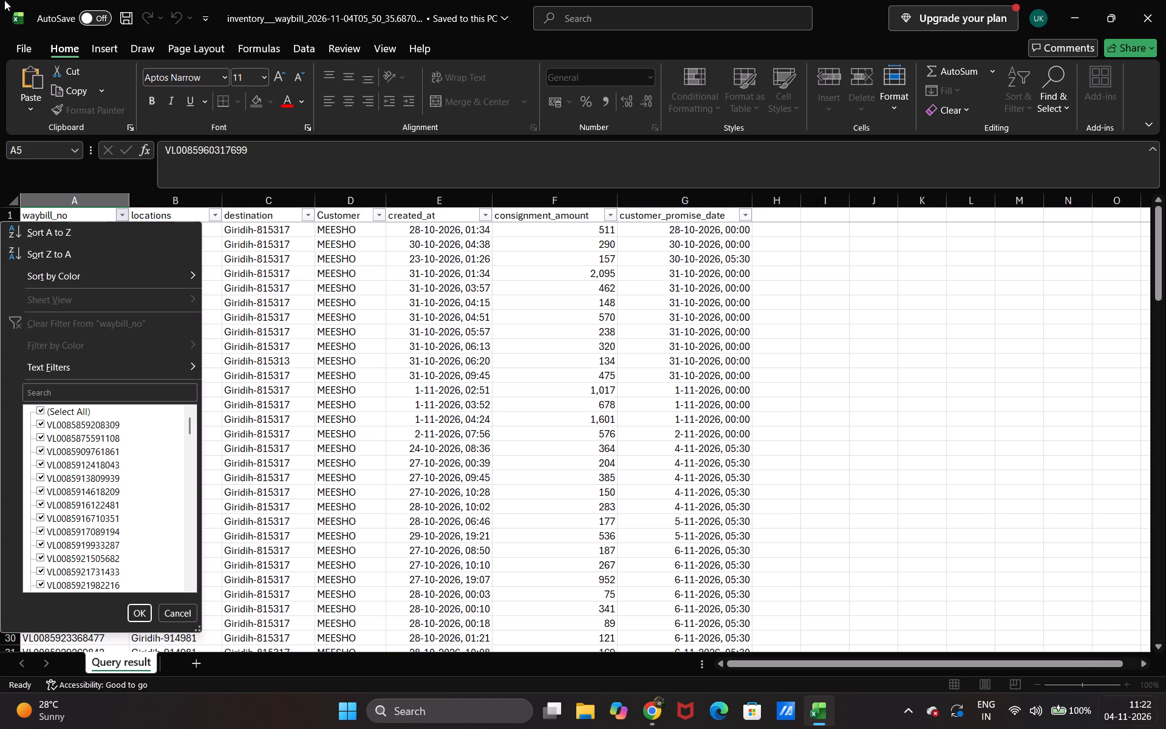
pyautogui.click(454, 676)
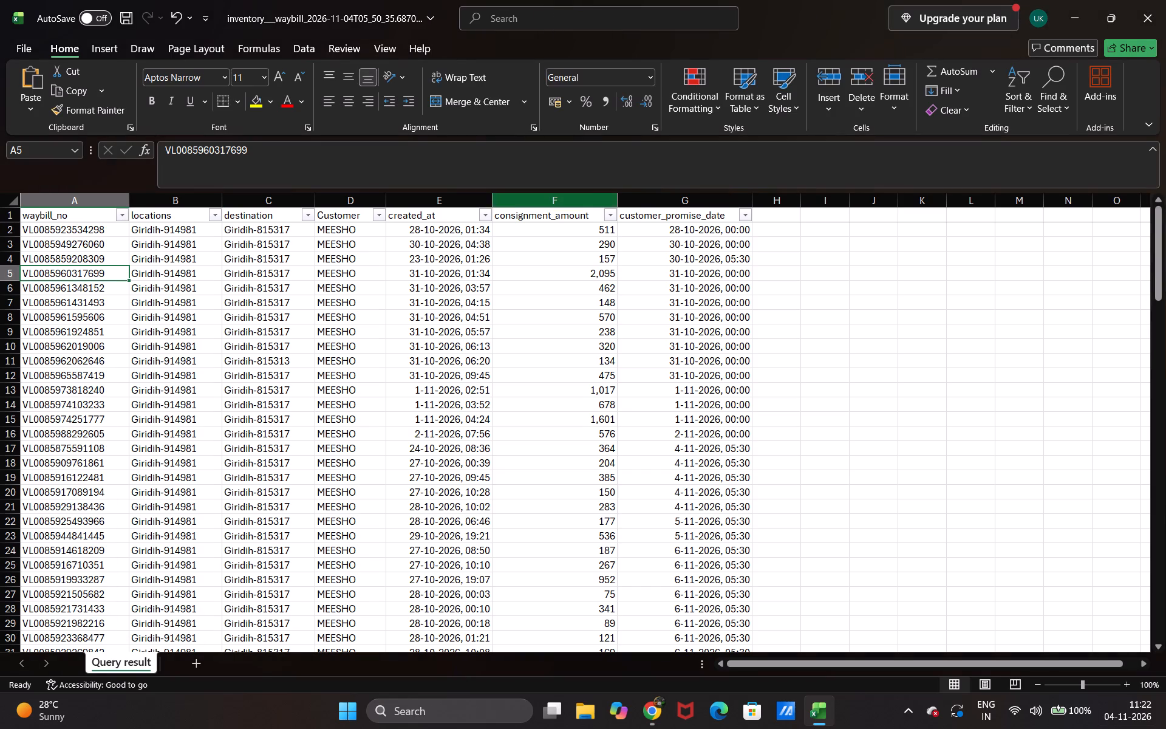
pyautogui.scroll(-11, 336, 283)
pyautogui.scroll(-12, 353, 269)
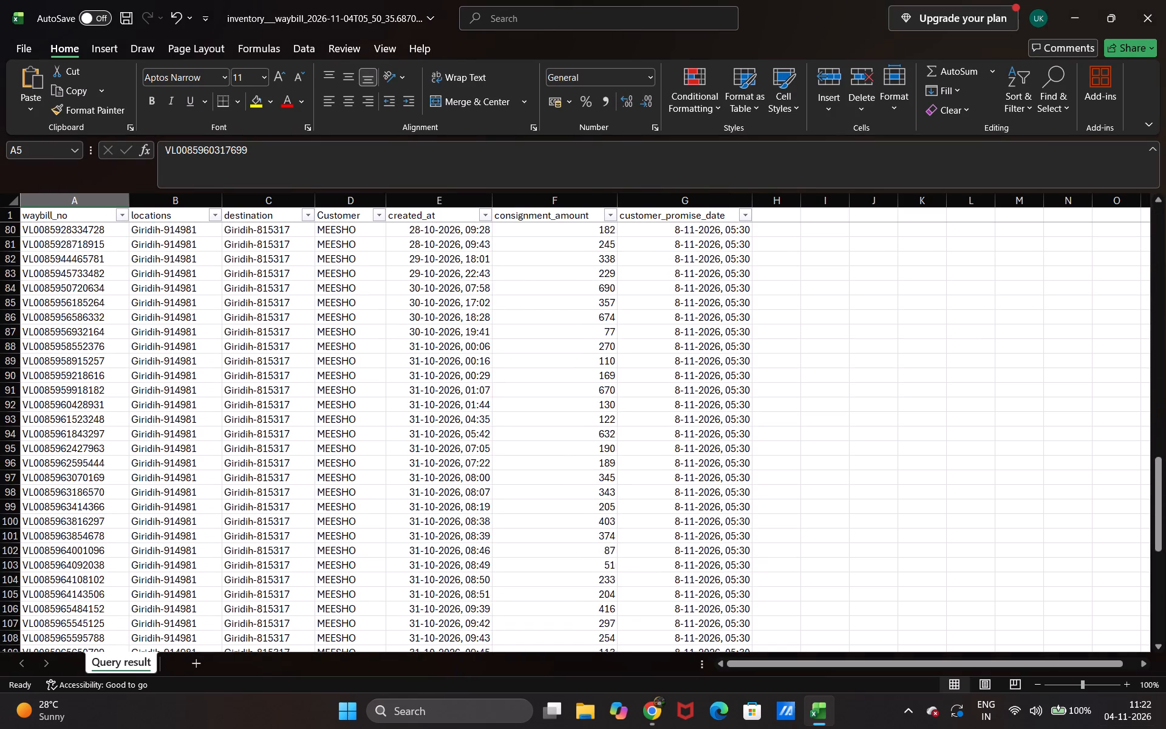
pyautogui.scroll(-13, 346, 275)
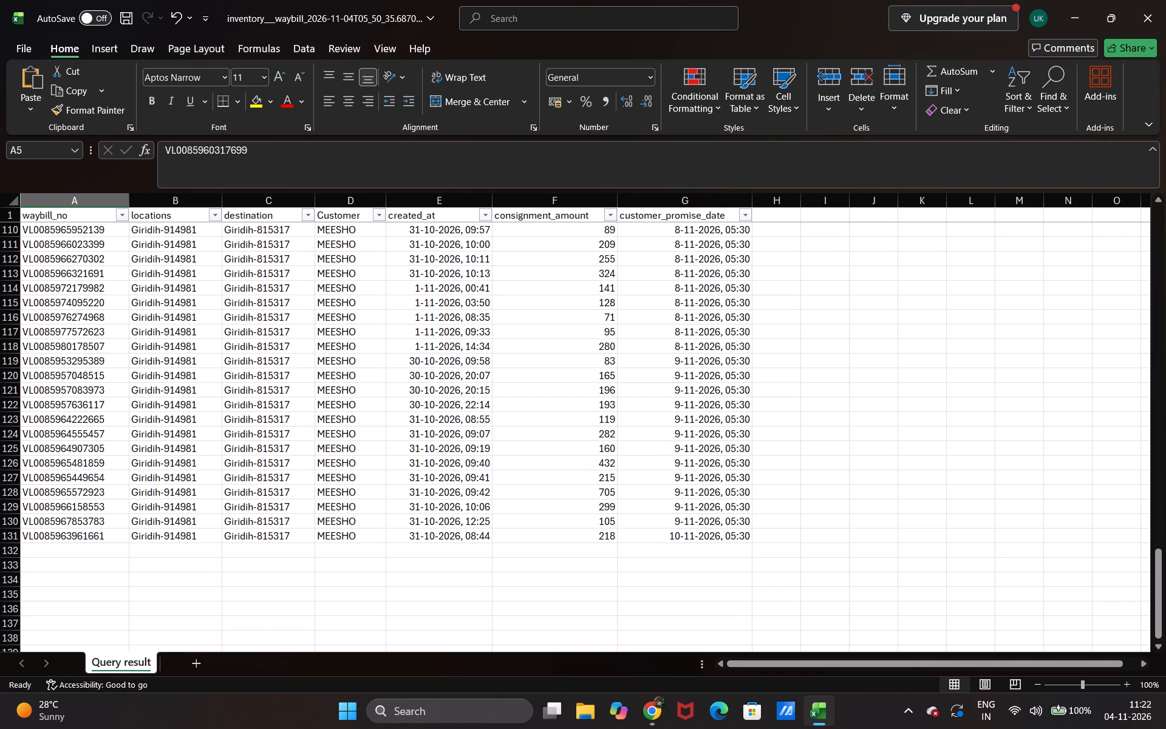
pyautogui.scroll(20, 354, 363)
pyautogui.scroll(3, 354, 363)
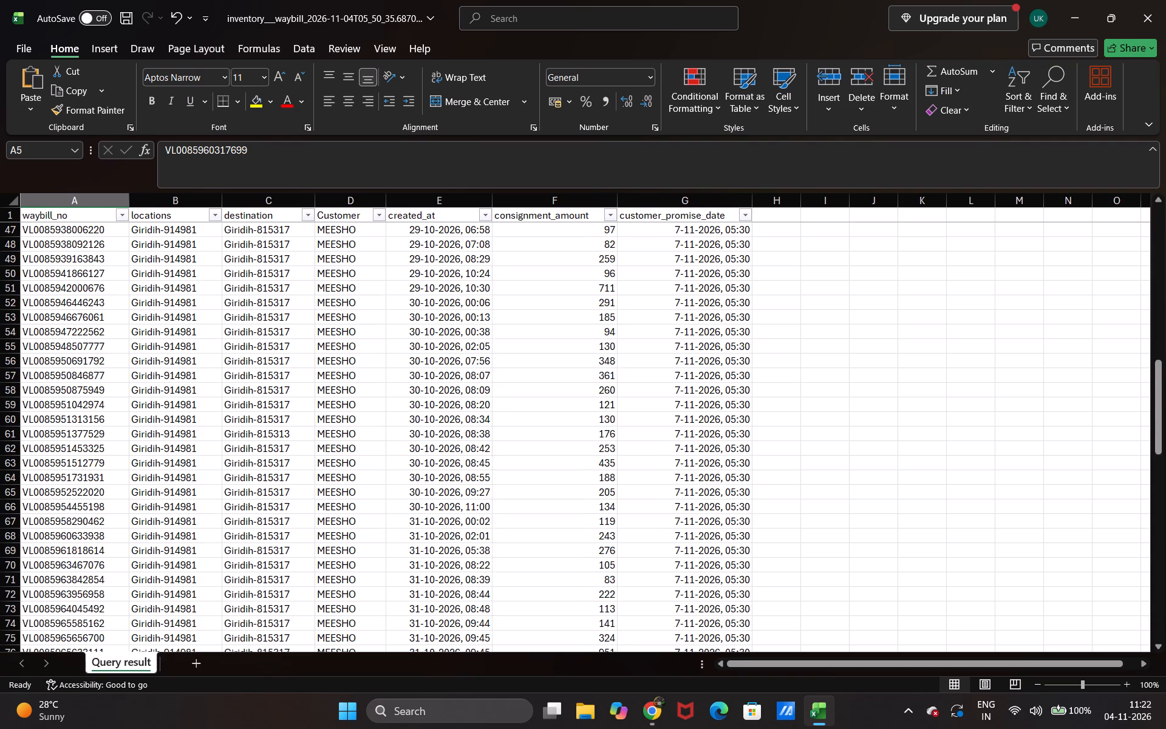
pyautogui.scroll(17, 354, 372)
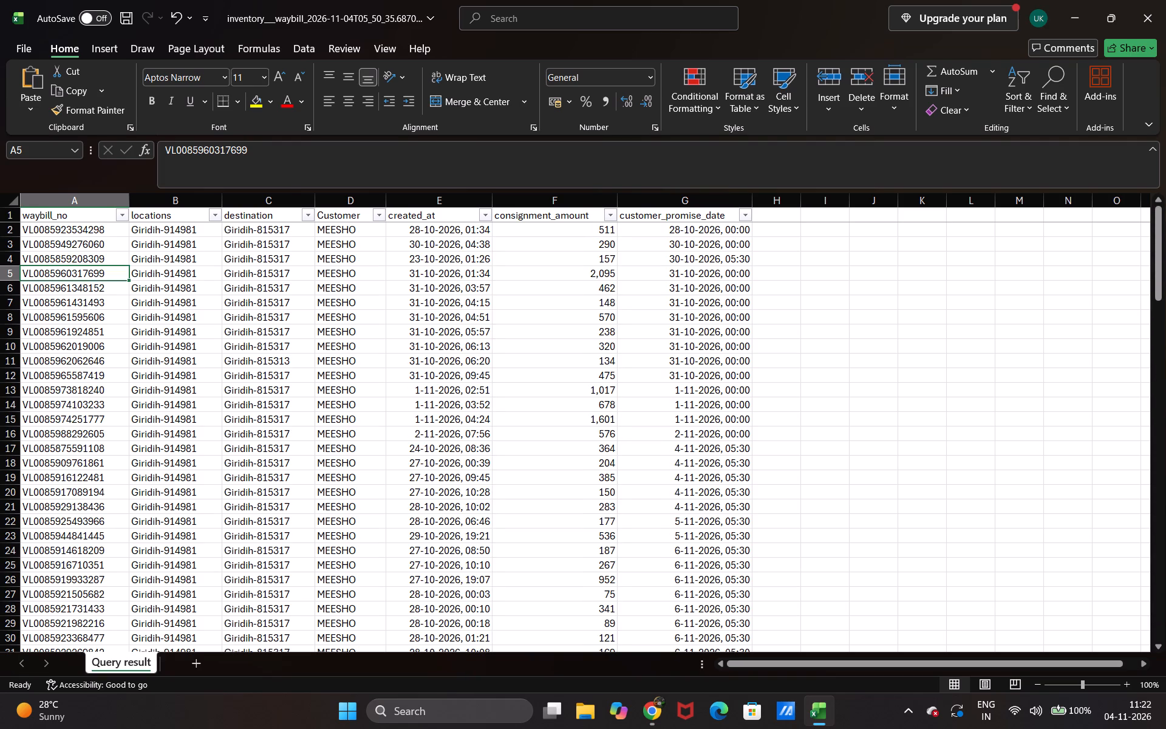
pyautogui.scroll(17, 522, 454)
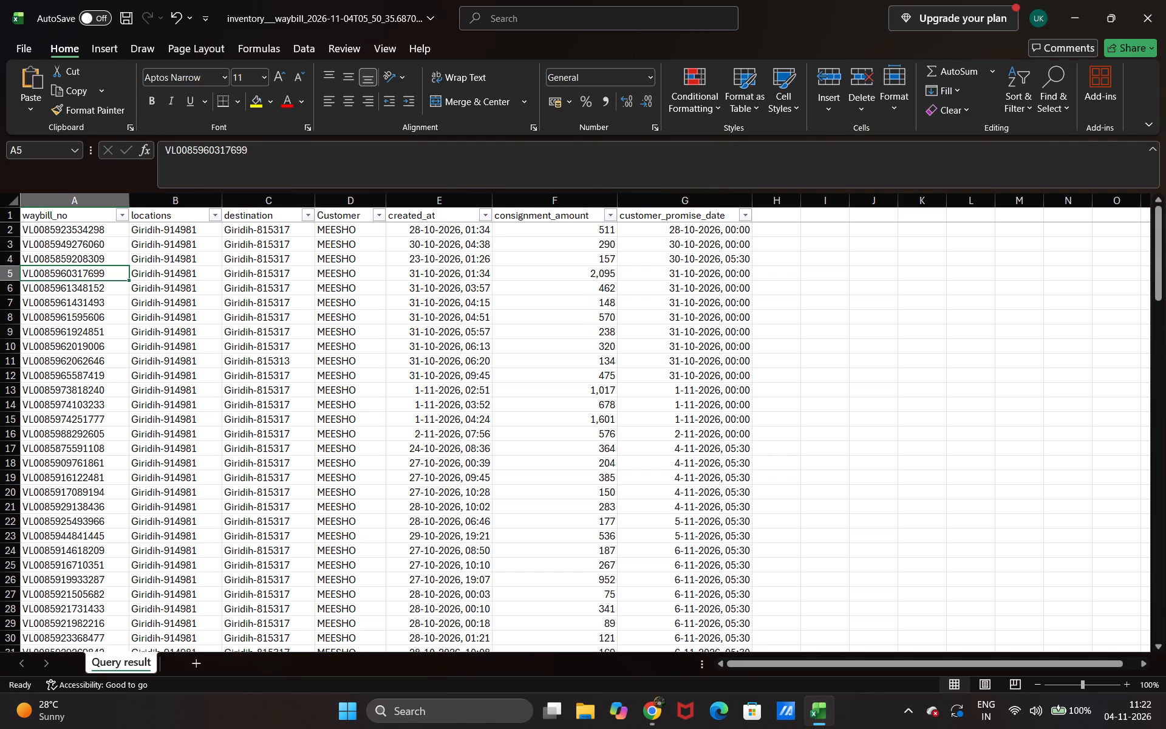
pyautogui.scroll(1, 503, 431)
pyautogui.scroll(1, 431, 394)
pyautogui.click(1081, 15)
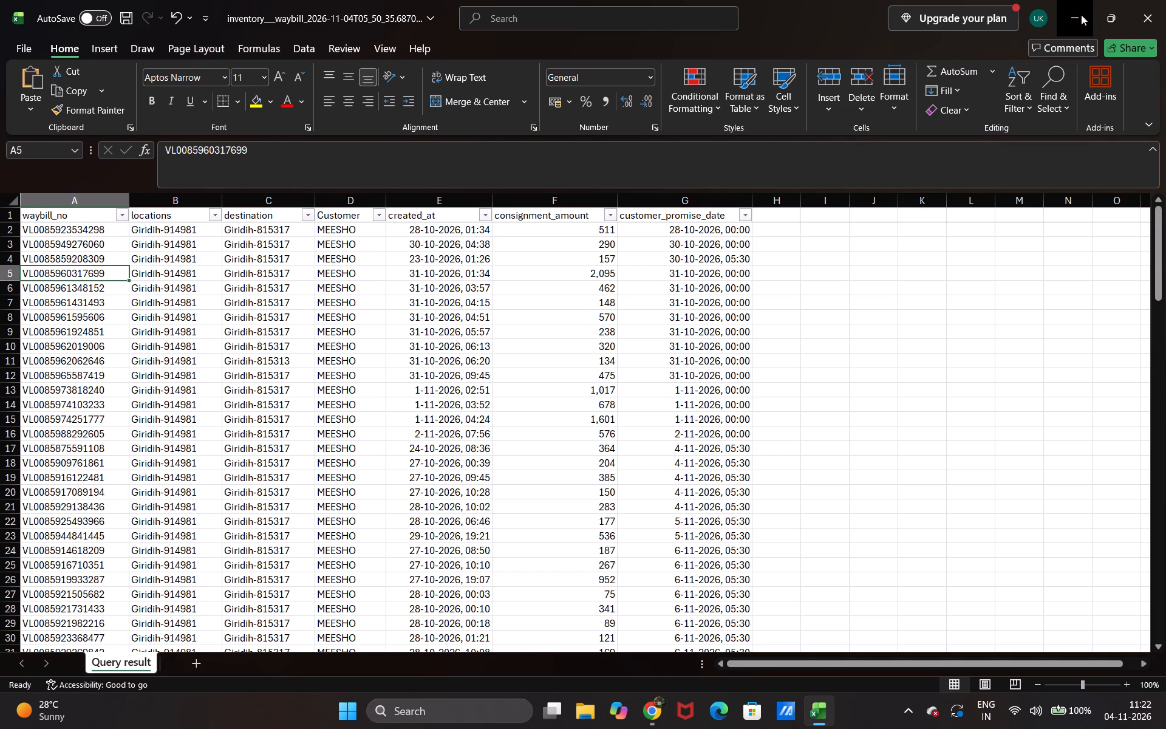
# Switch to Chrome and look through the shipments under Manage Reverse Pickup in the Pickup section, examining their assignment status.
pyautogui.click(648, 709)
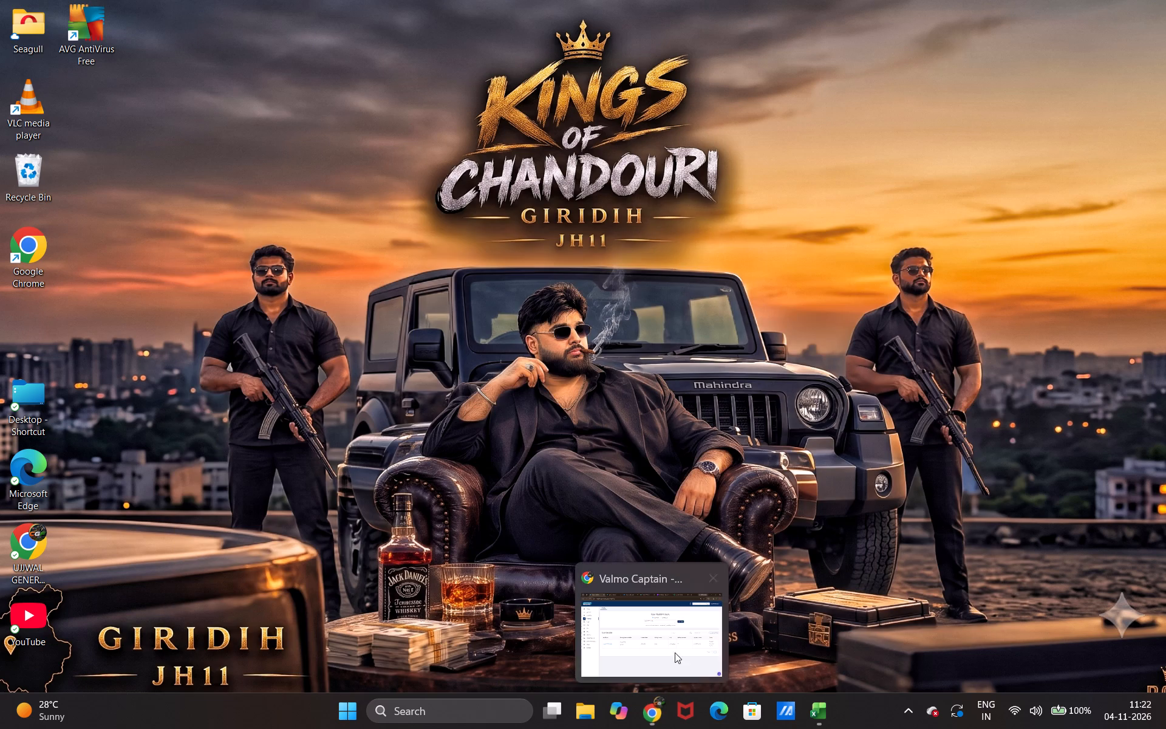
pyautogui.click(661, 708)
pyautogui.click(657, 706)
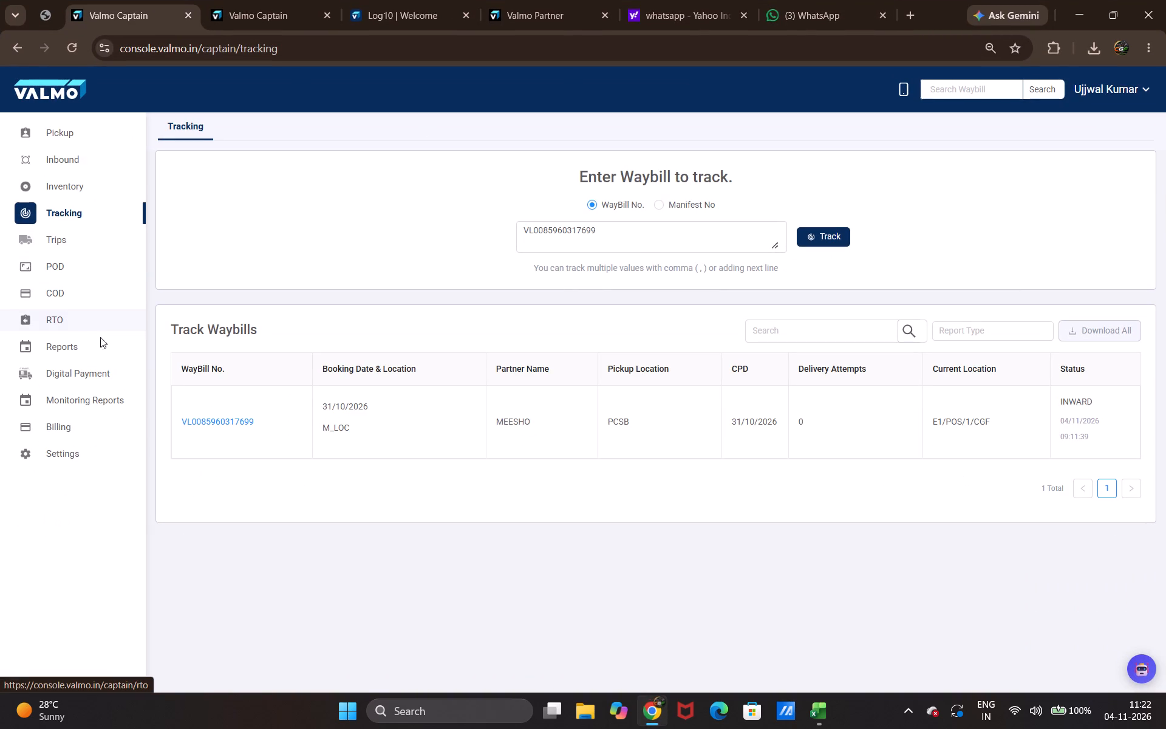
pyautogui.click(47, 138)
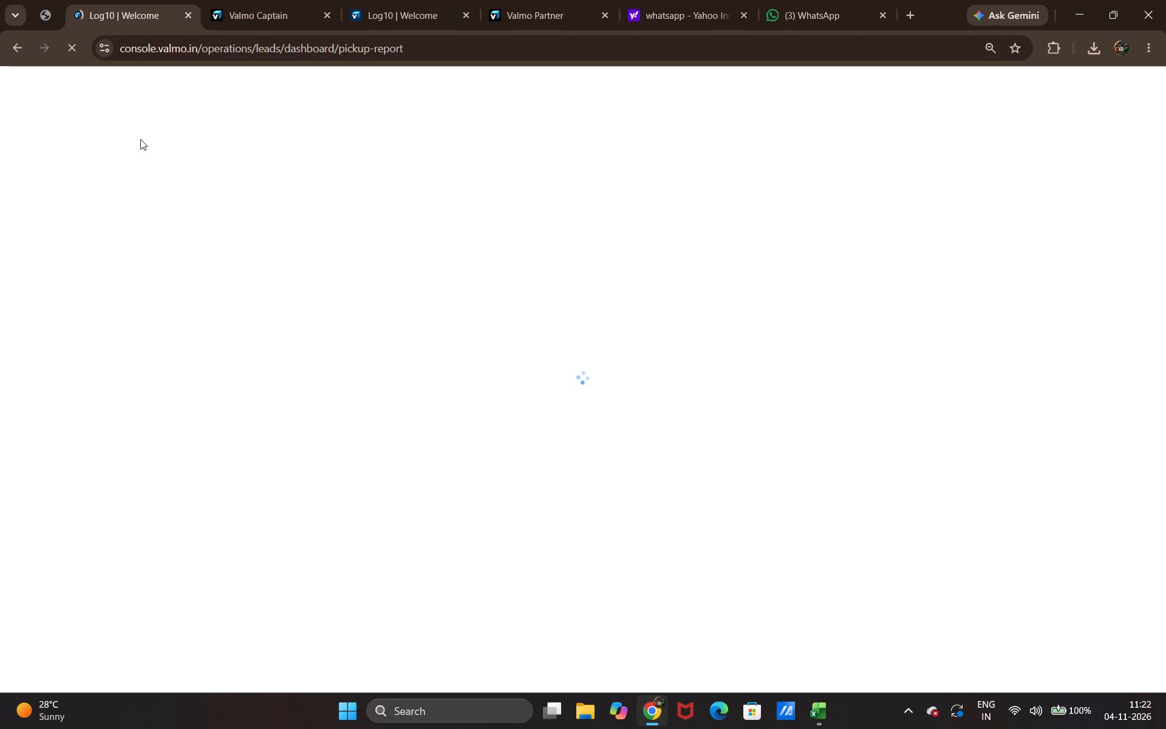
pyautogui.click(206, 131)
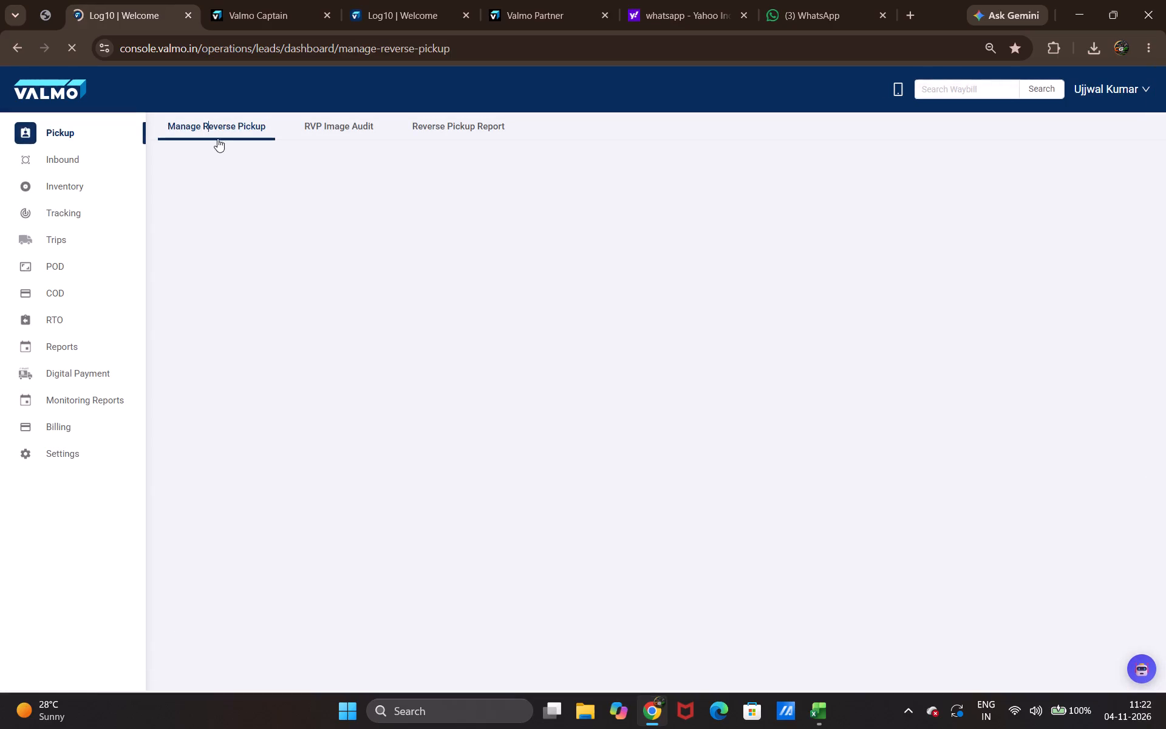
pyautogui.scroll(-3, 556, 317)
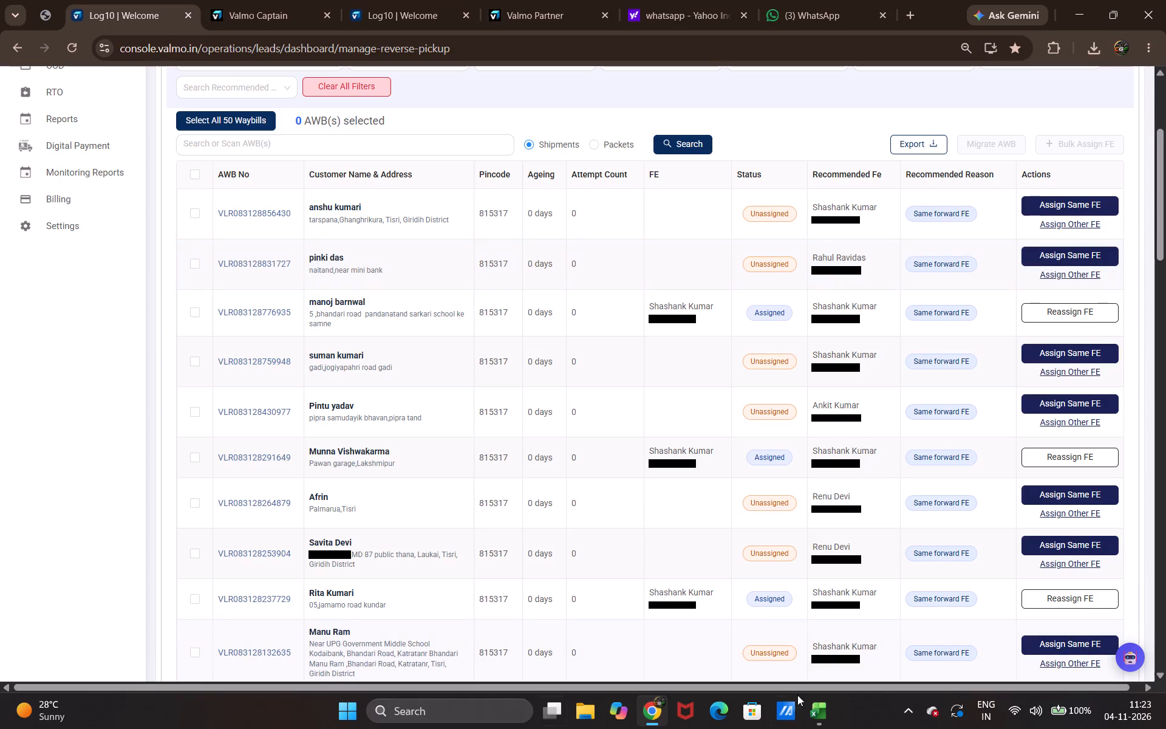
# In the Excel inventory workbook, sort the waybill list by consignment_amount from largest to smallest.
pyautogui.click(813, 710)
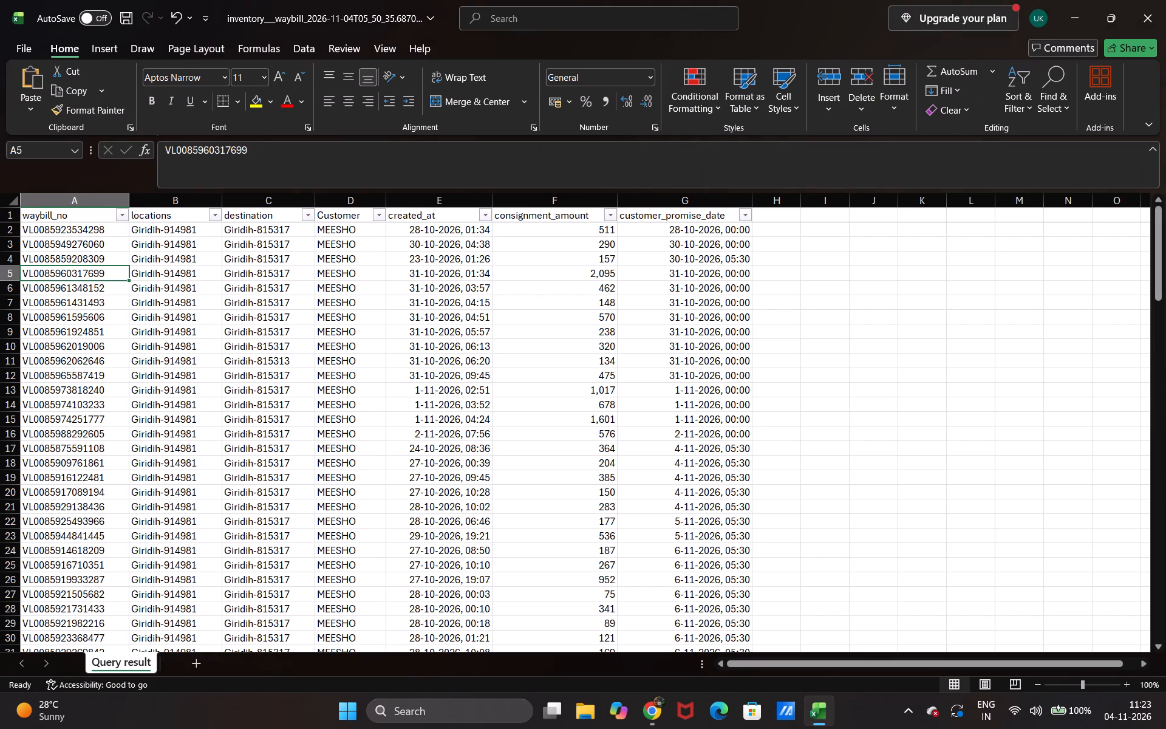
pyautogui.click(609, 215)
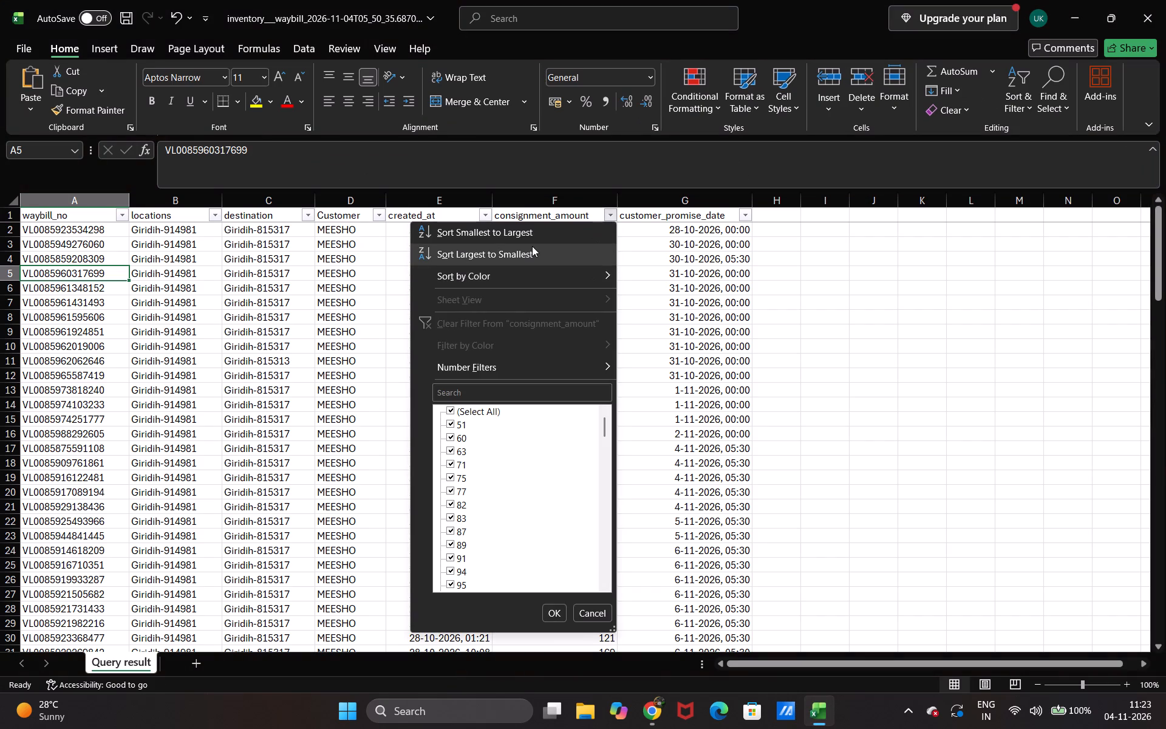
pyautogui.click(532, 246)
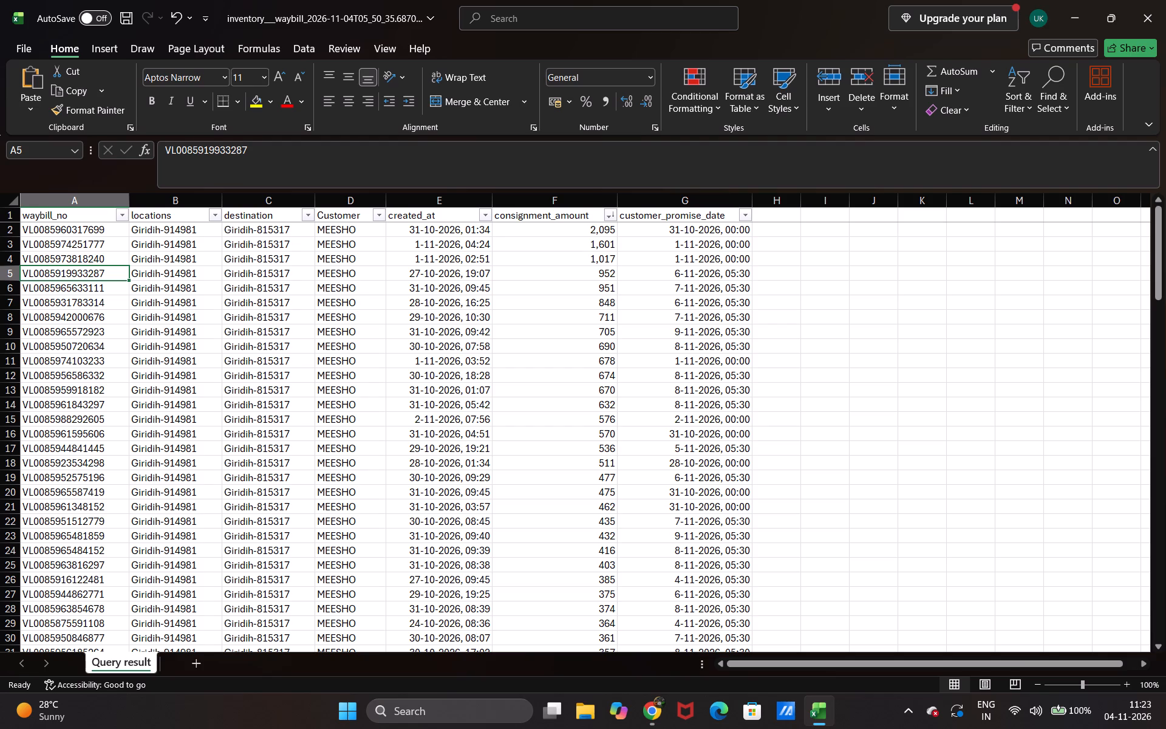
pyautogui.tripleClick(83, 255)
pyautogui.click(83, 255)
pyautogui.rightClick(83, 255)
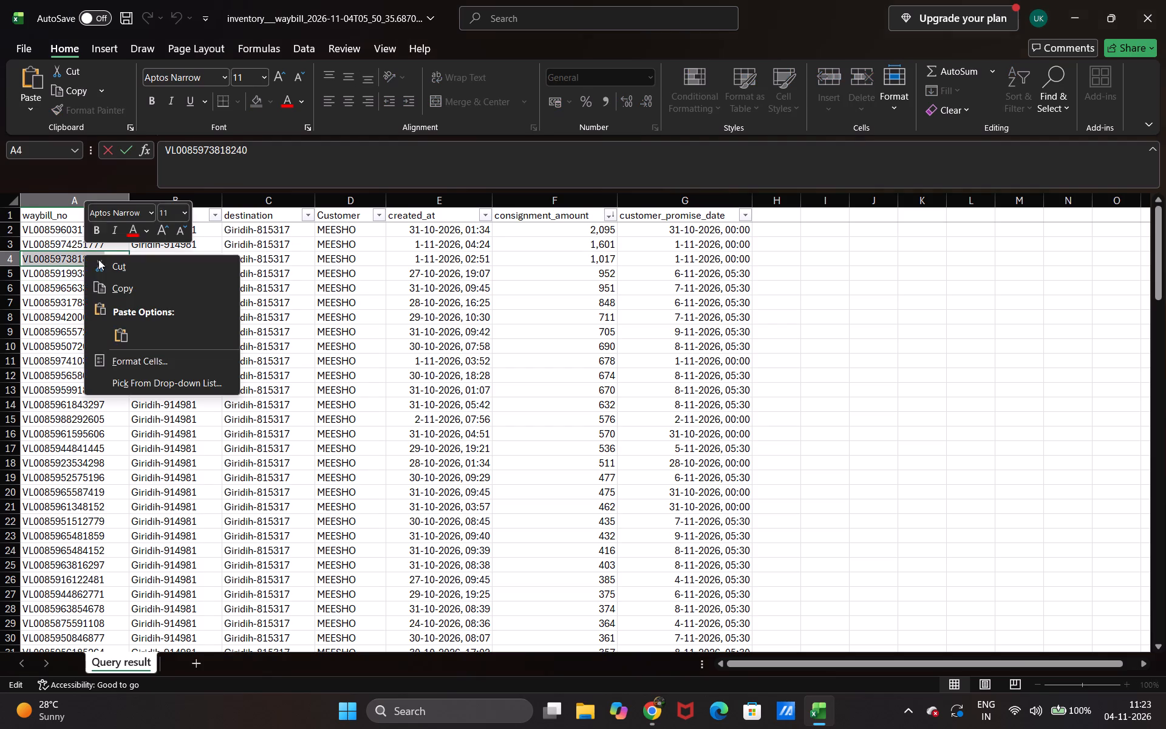
pyautogui.click(132, 285)
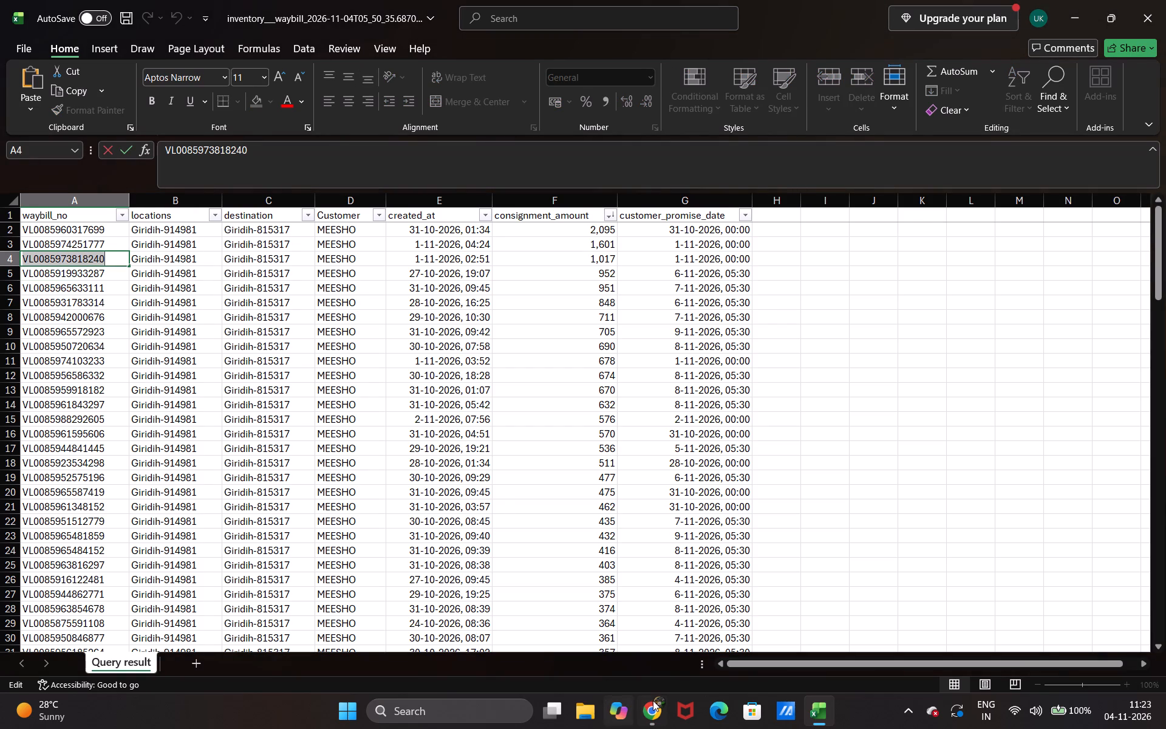
pyautogui.click(653, 700)
pyautogui.click(65, 171)
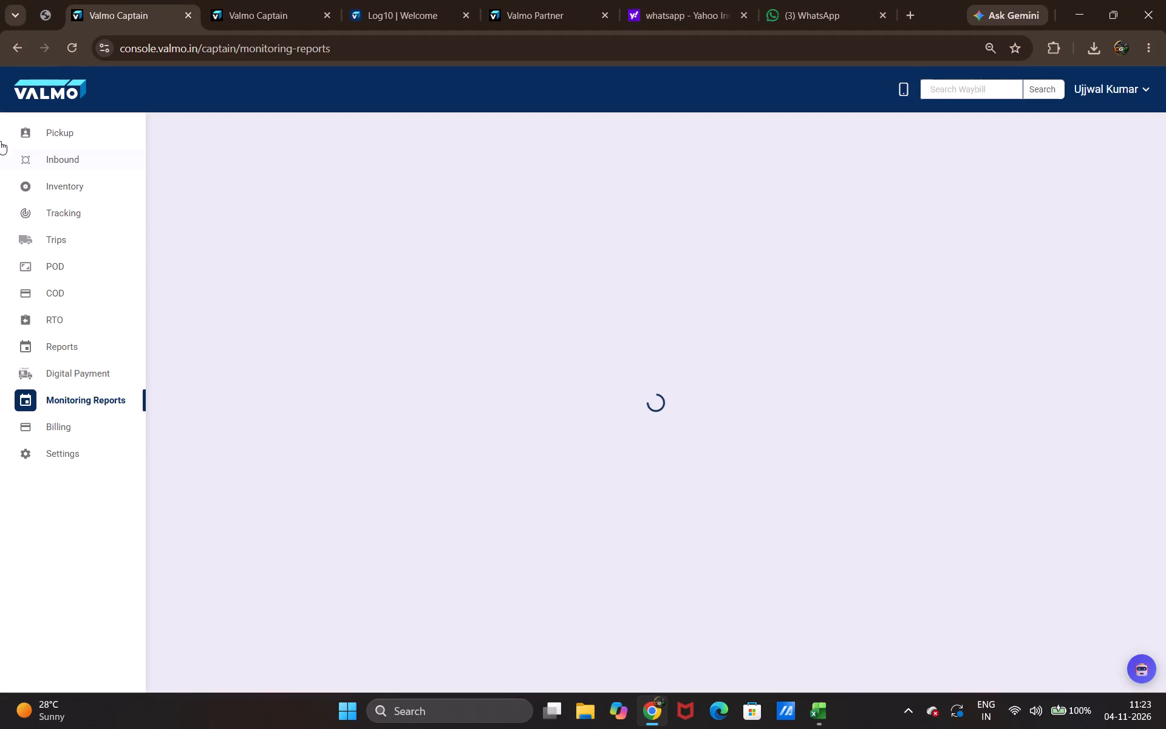
pyautogui.click(119, 218)
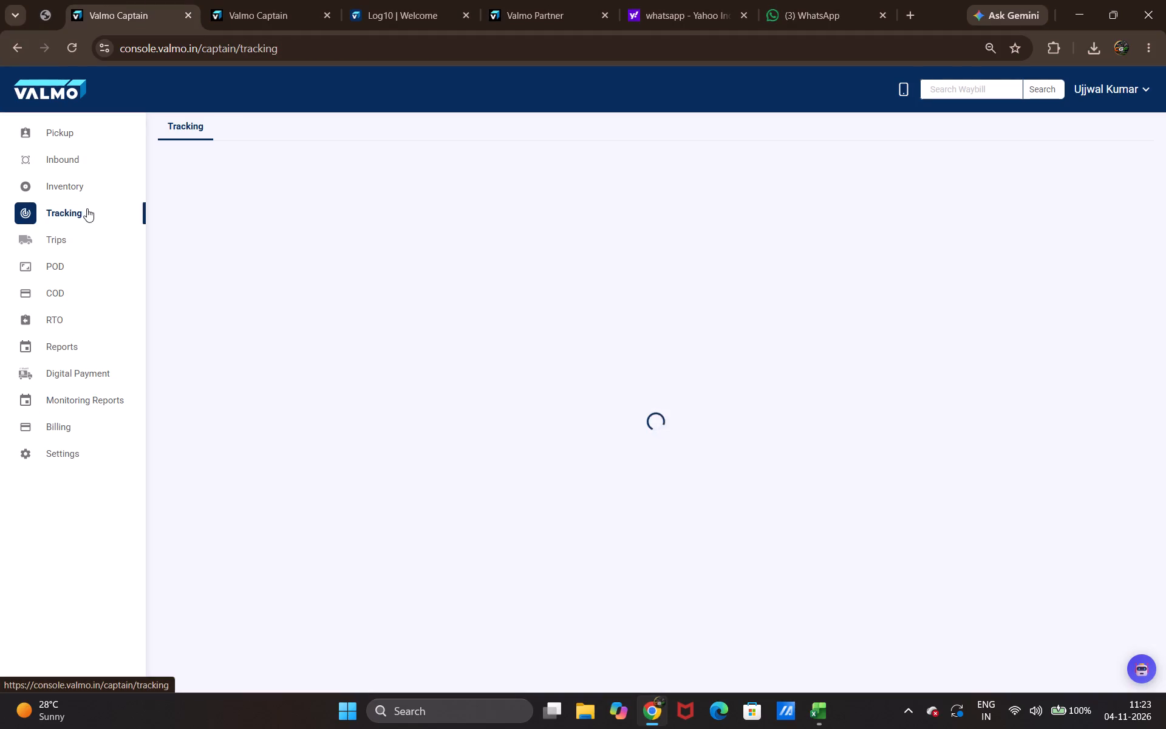
pyautogui.click(609, 260)
pyautogui.click(607, 241)
pyautogui.rightClick(607, 241)
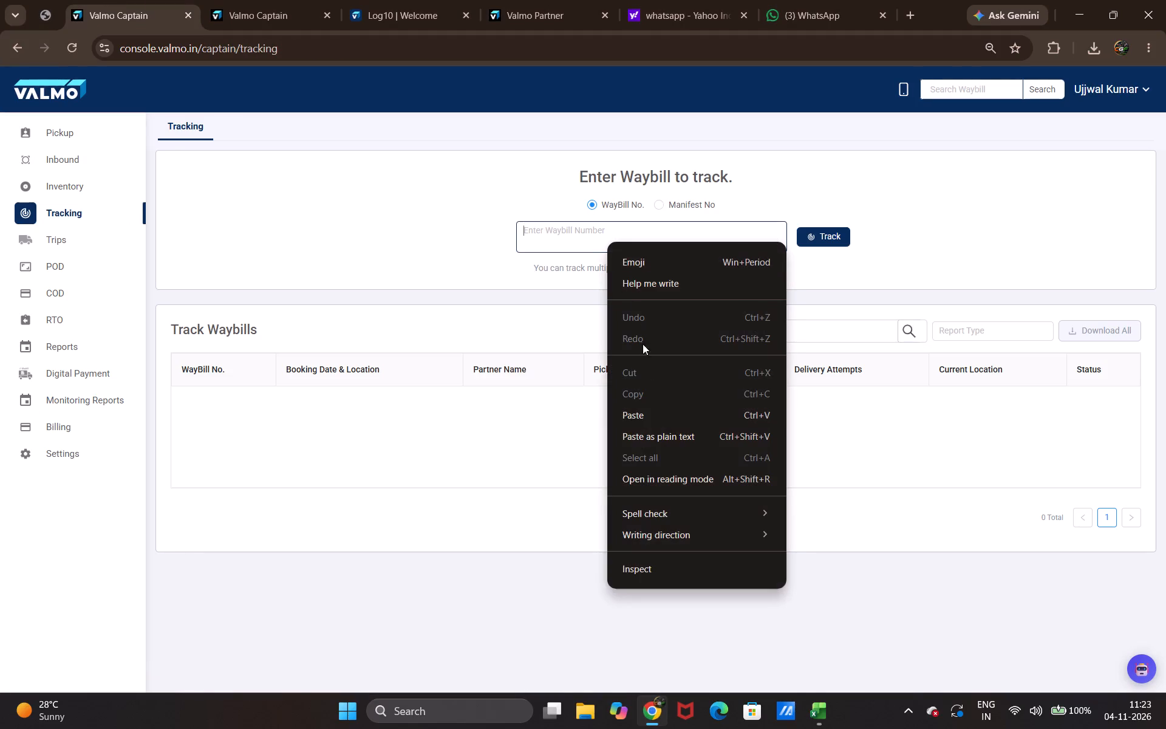
pyautogui.click(661, 420)
pyautogui.click(812, 244)
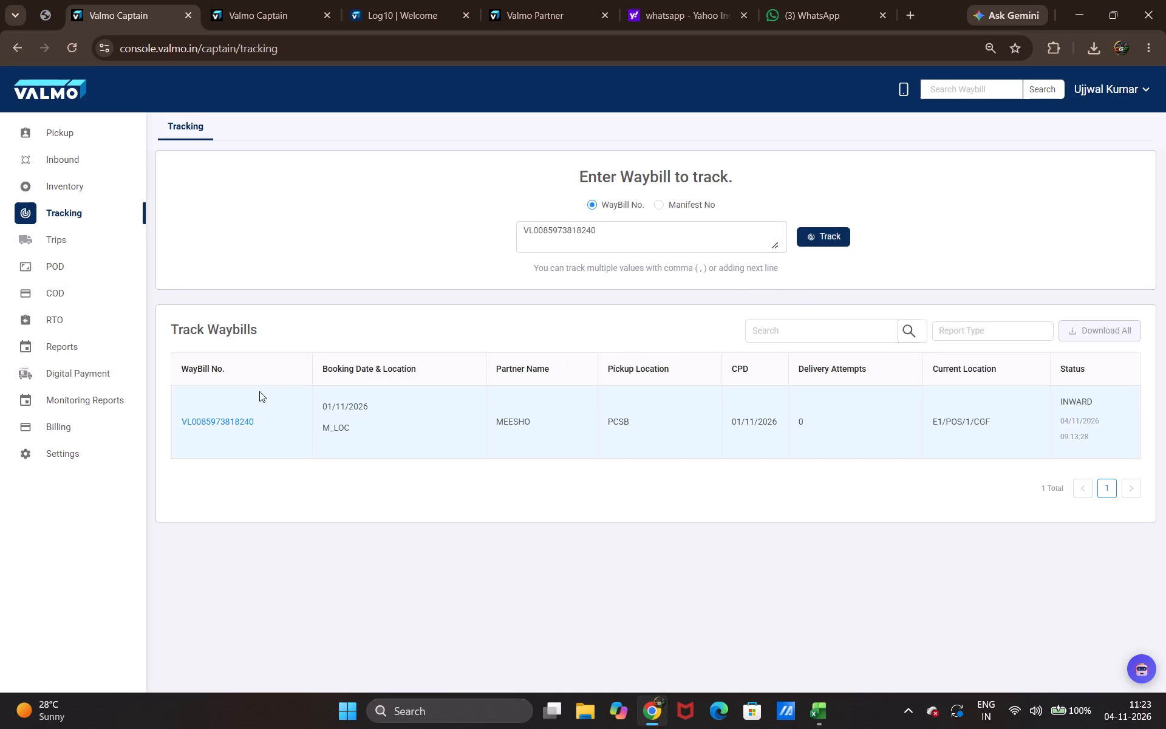
pyautogui.click(222, 411)
pyautogui.click(225, 415)
pyautogui.click(228, 416)
pyautogui.click(163, 254)
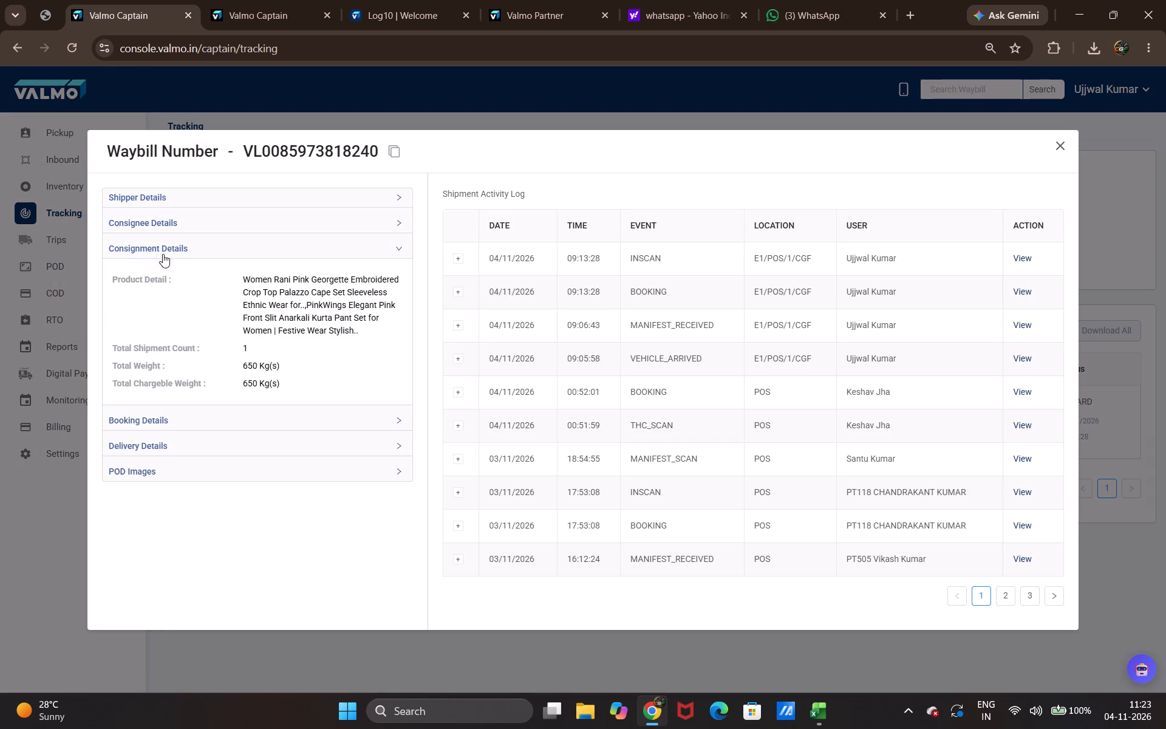
pyautogui.click(230, 230)
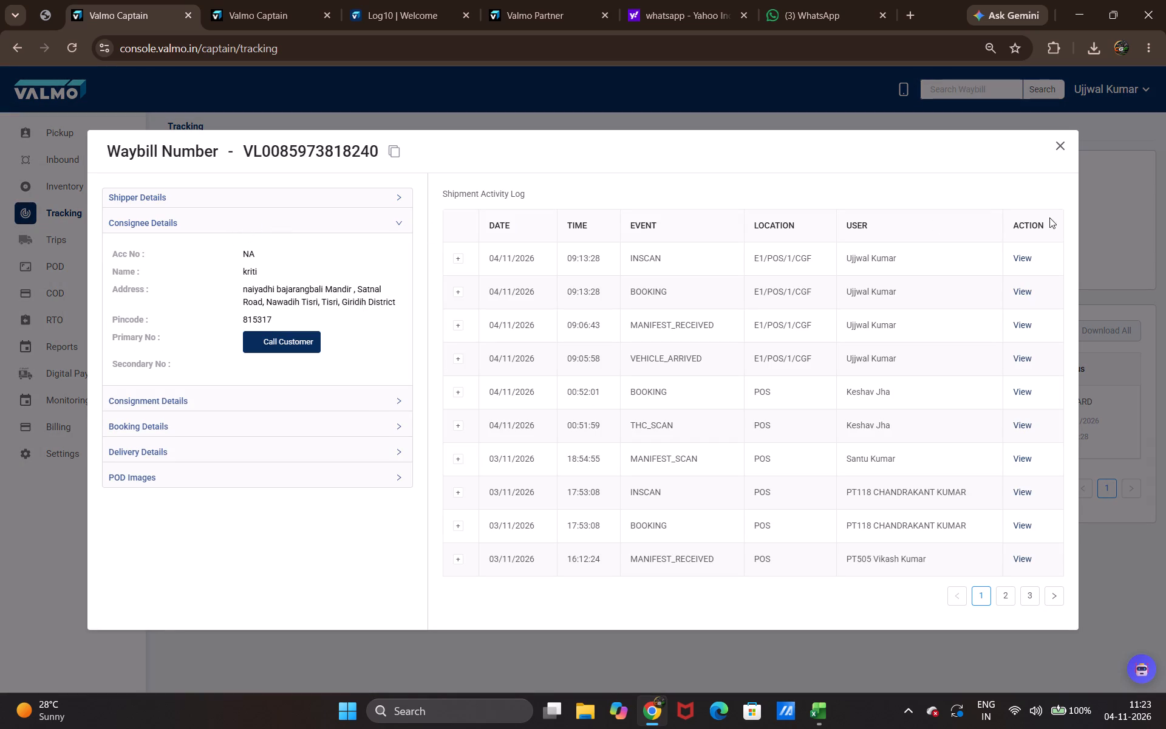
pyautogui.click(1059, 147)
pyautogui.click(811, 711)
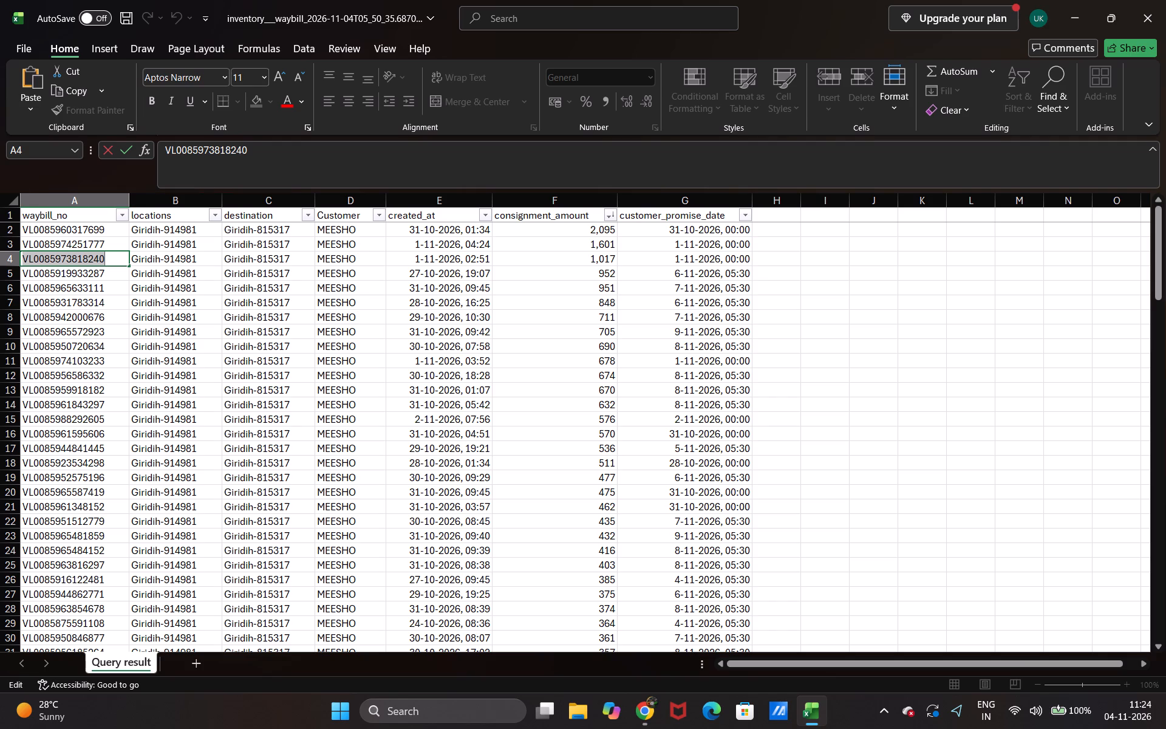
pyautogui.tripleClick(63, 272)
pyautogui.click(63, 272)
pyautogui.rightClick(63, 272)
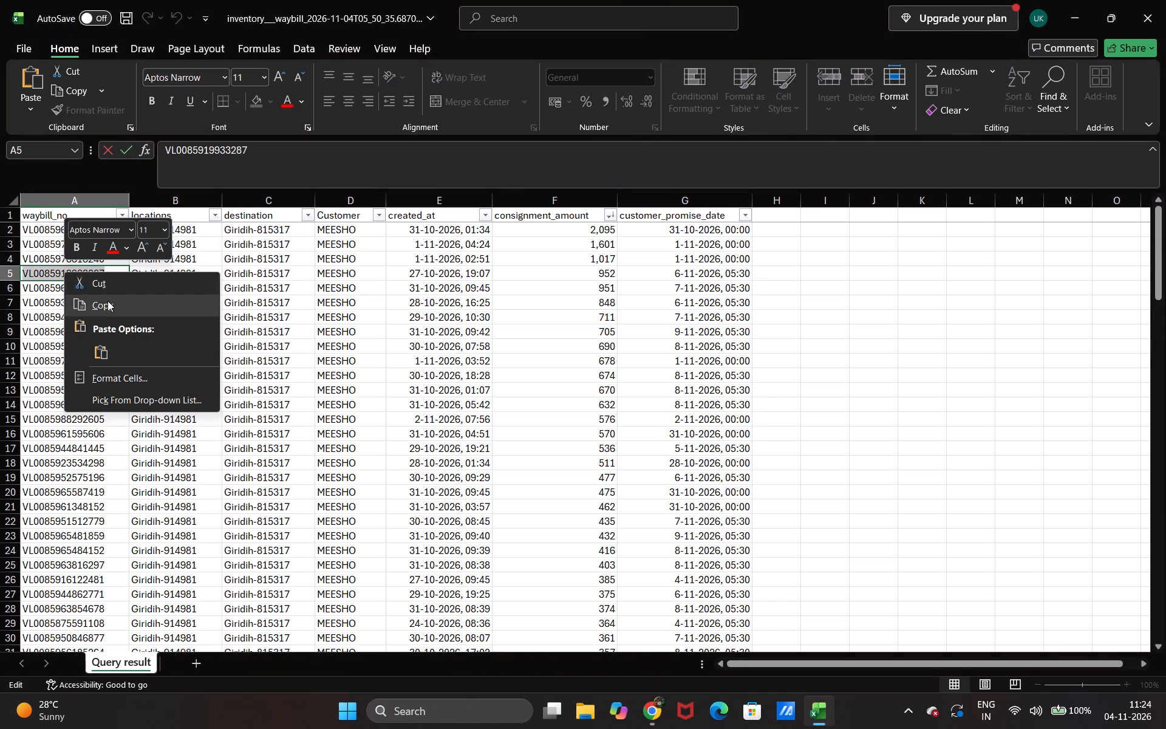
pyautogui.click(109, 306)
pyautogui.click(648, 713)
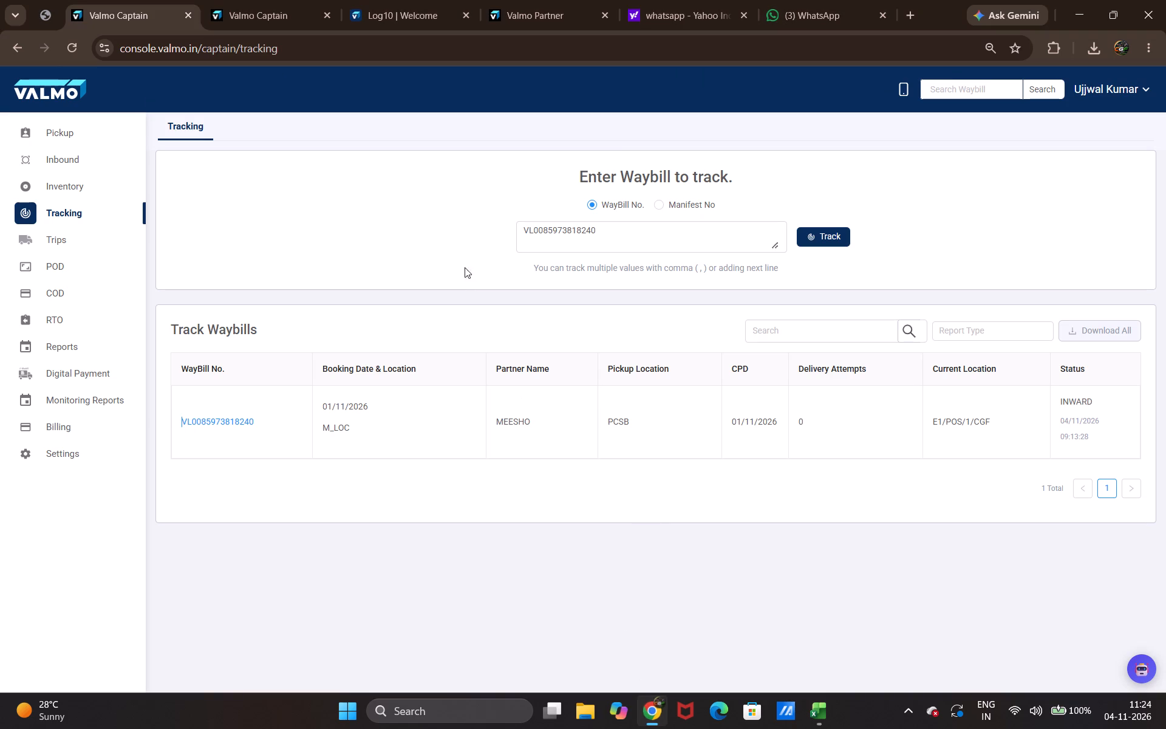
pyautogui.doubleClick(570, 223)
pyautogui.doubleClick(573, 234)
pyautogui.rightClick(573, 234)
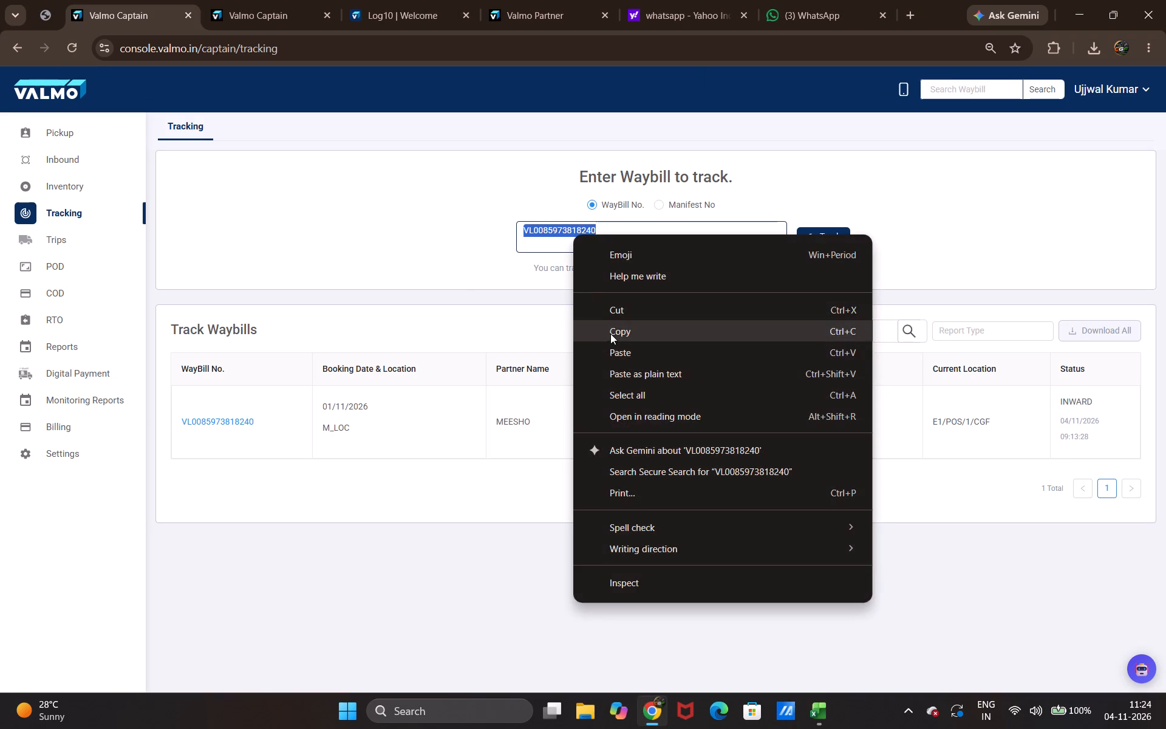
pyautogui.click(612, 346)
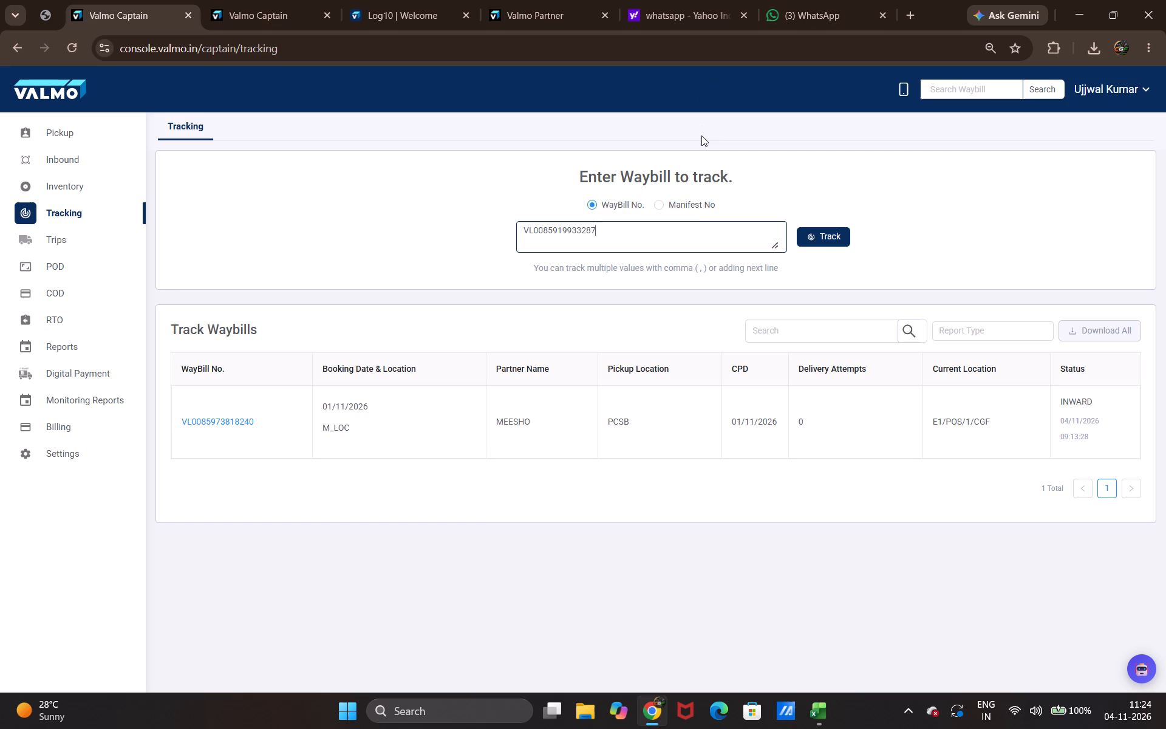
pyautogui.click(830, 711)
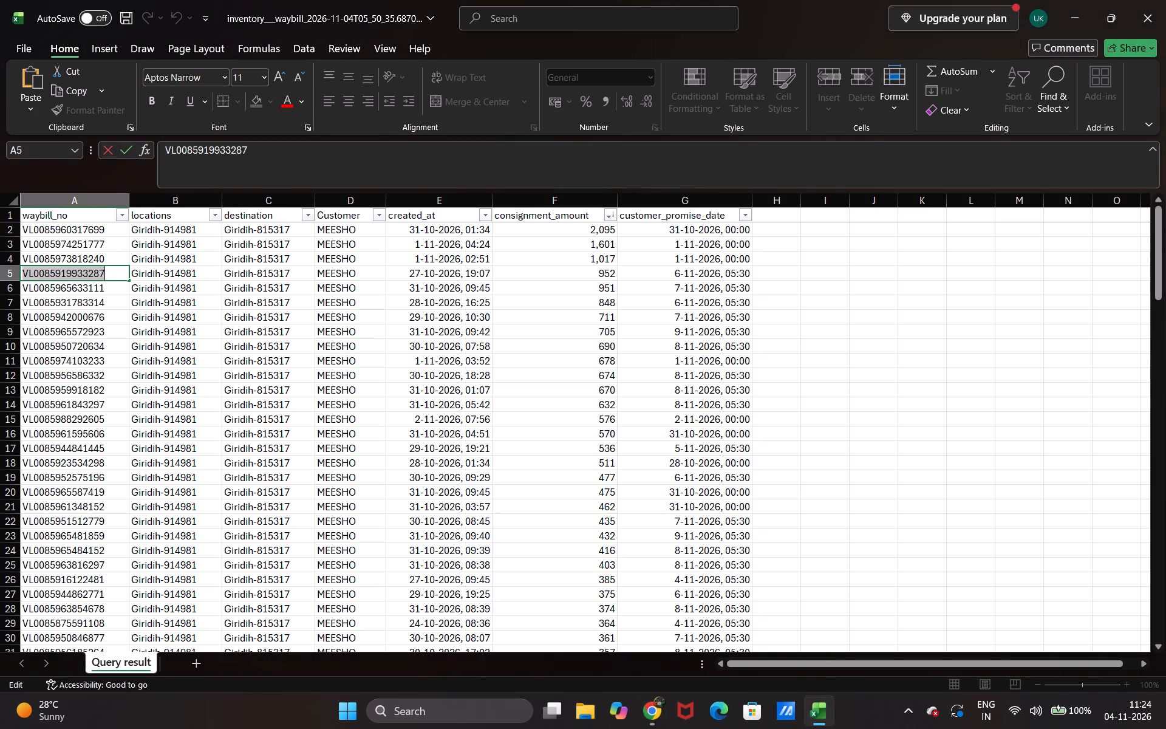
pyautogui.tripleClick(92, 289)
pyautogui.click(92, 289)
pyautogui.rightClick(92, 289)
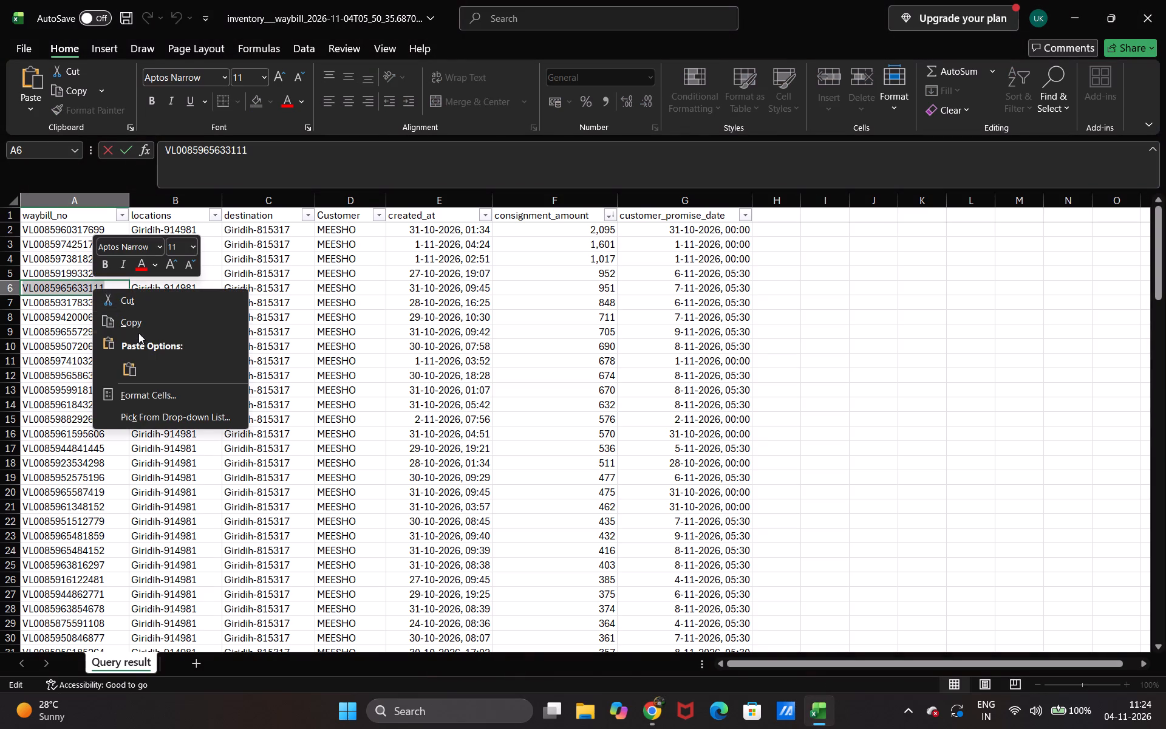
pyautogui.click(141, 322)
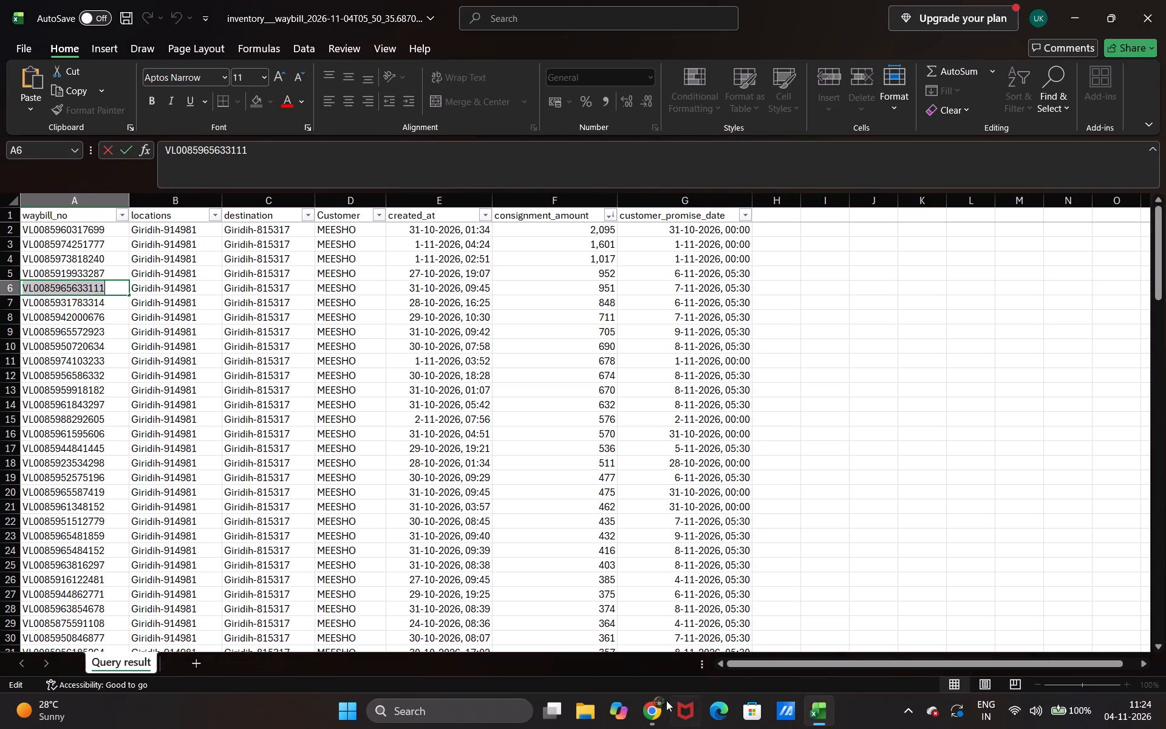
pyautogui.click(652, 703)
pyautogui.click(596, 224)
pyautogui.doubleClick(599, 236)
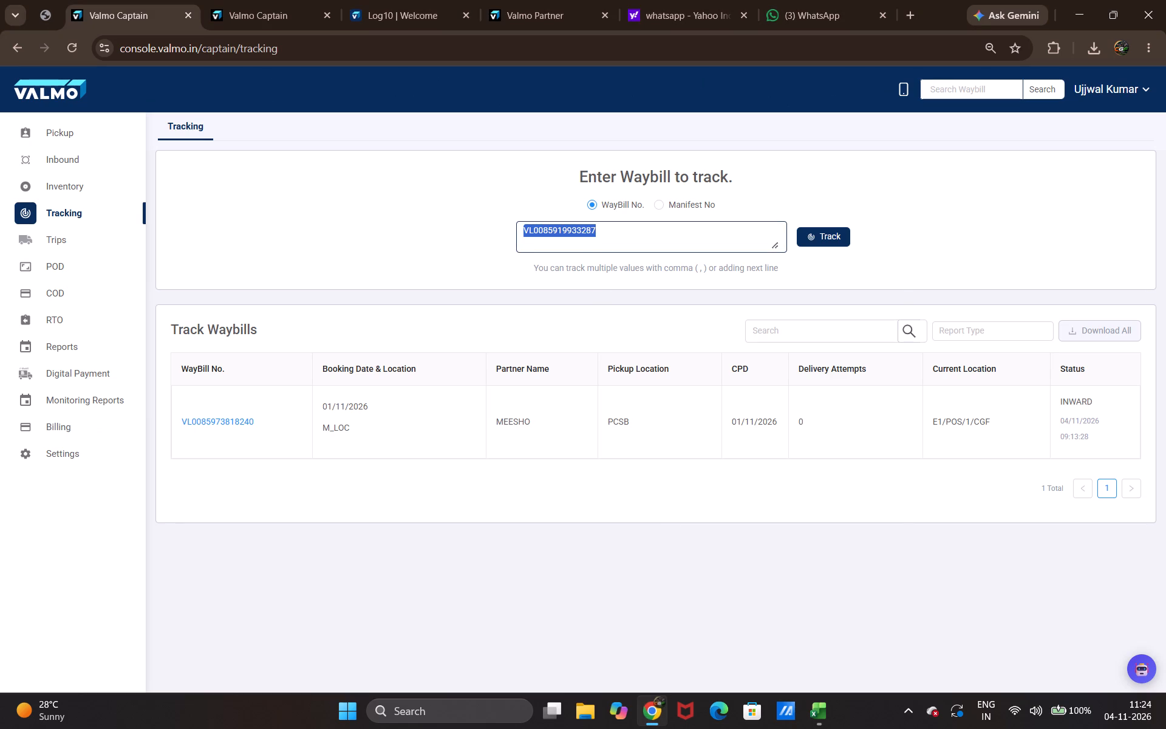
pyautogui.rightClick(599, 236)
pyautogui.click(648, 353)
pyautogui.click(811, 230)
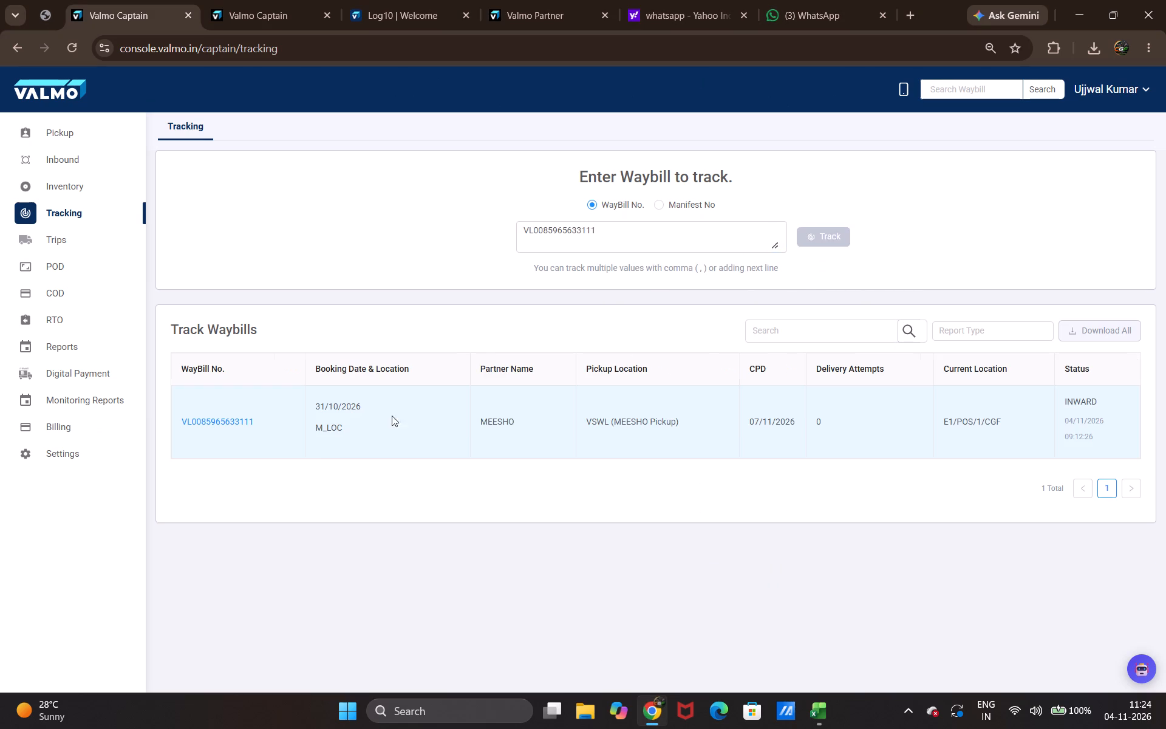
pyautogui.click(215, 426)
pyautogui.click(219, 269)
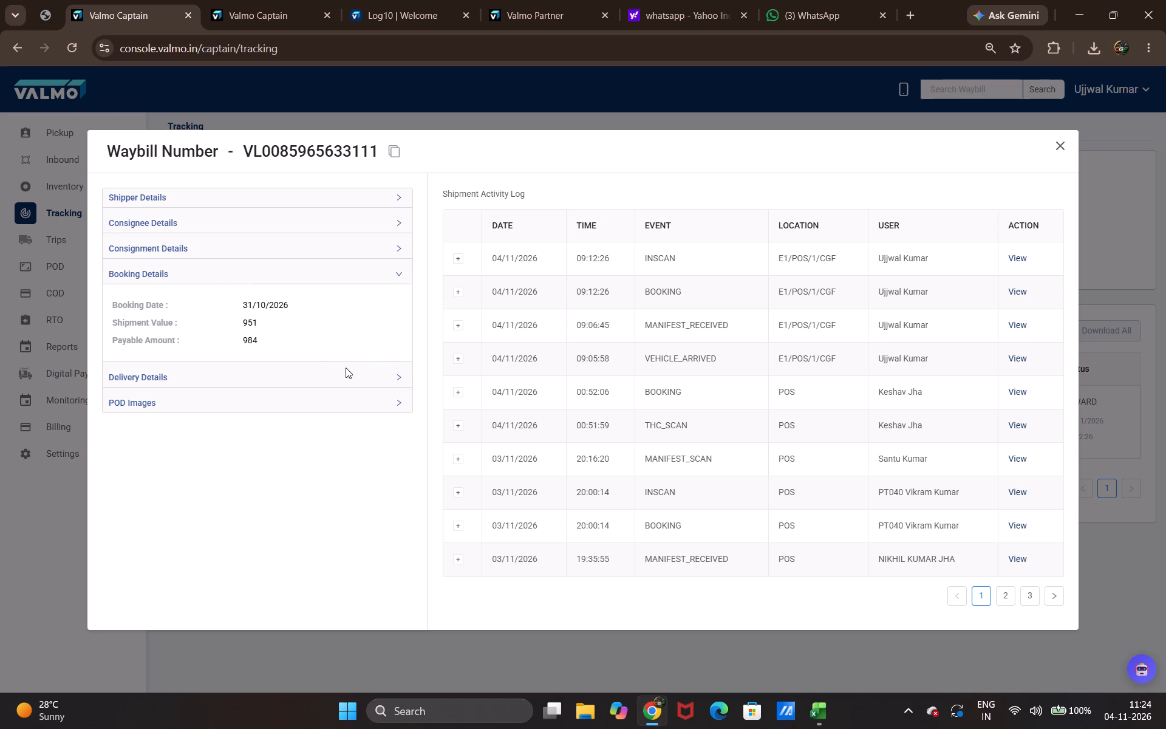
pyautogui.click(291, 254)
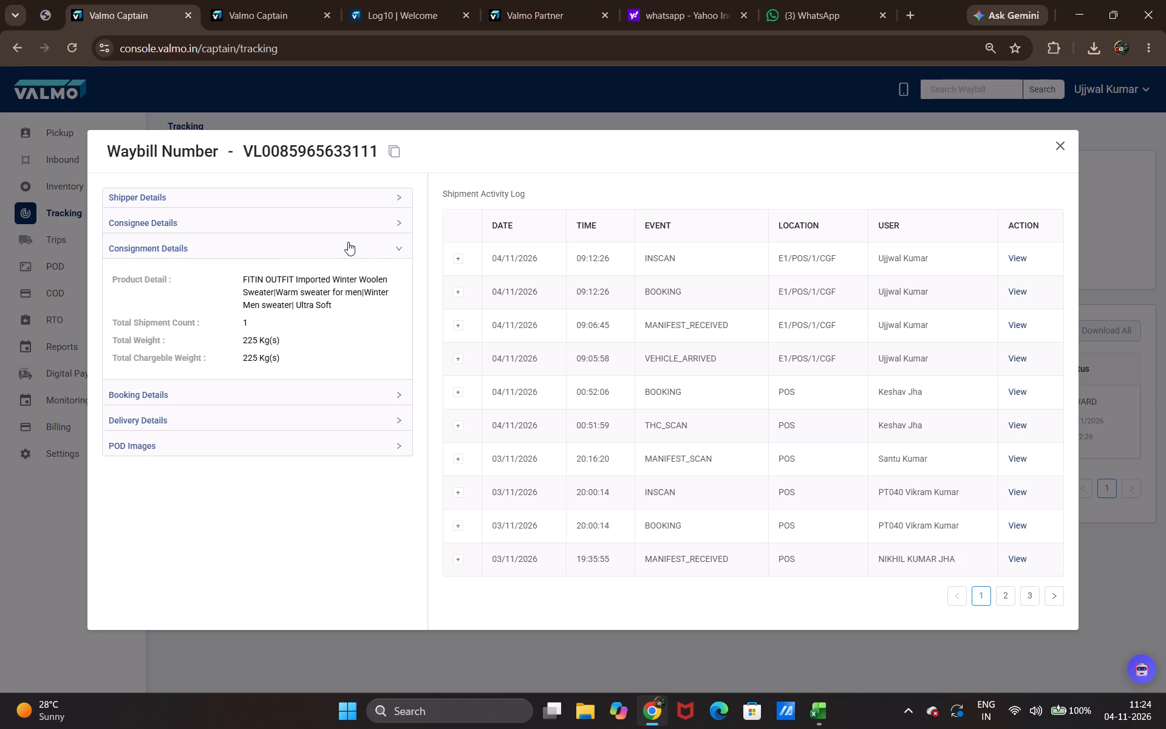
pyautogui.click(359, 218)
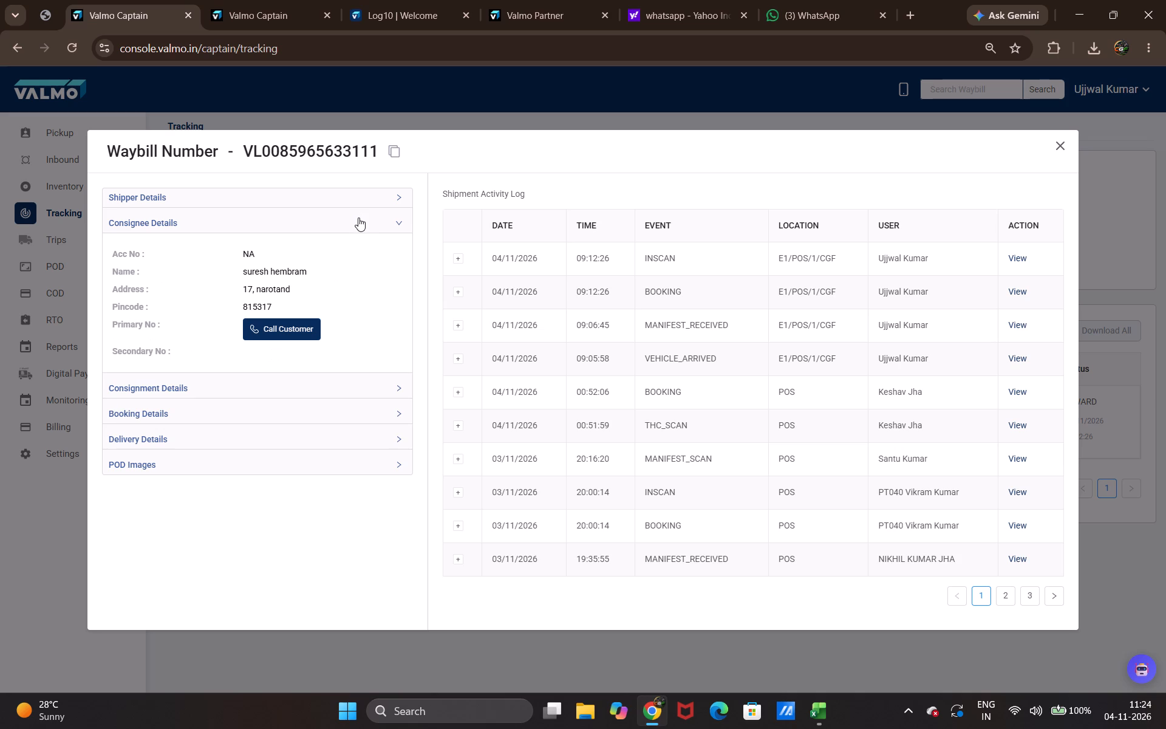
pyautogui.click(363, 219)
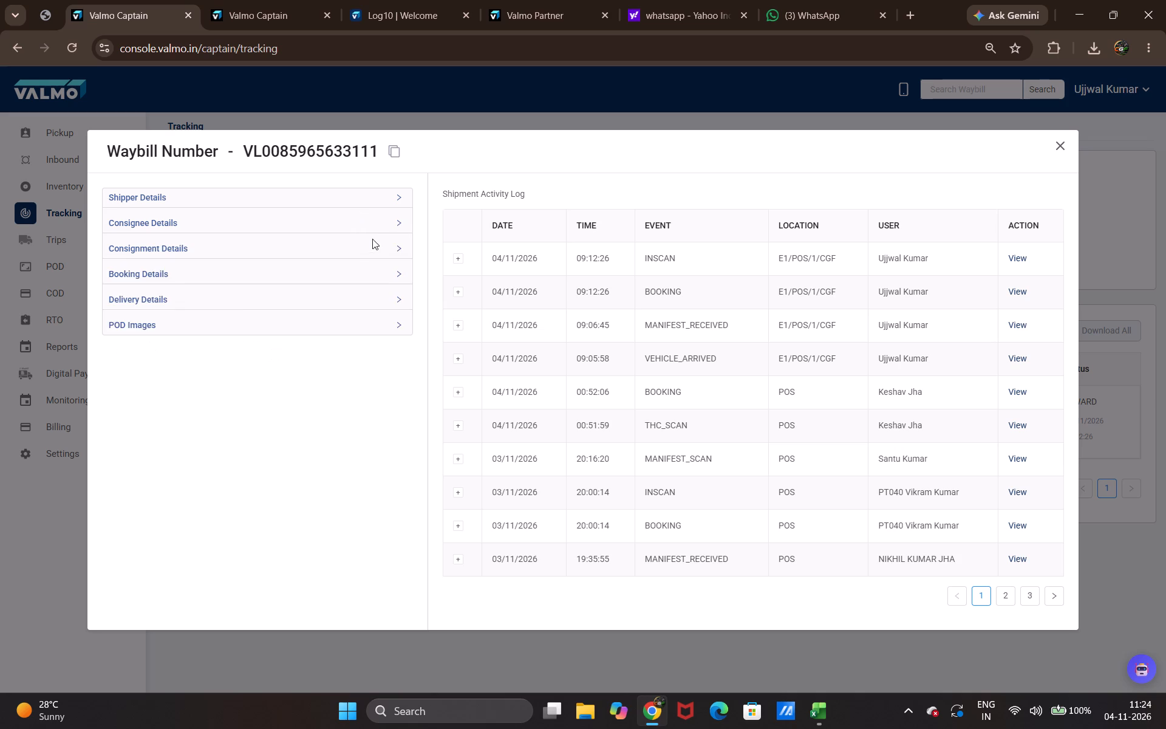
pyautogui.click(373, 241)
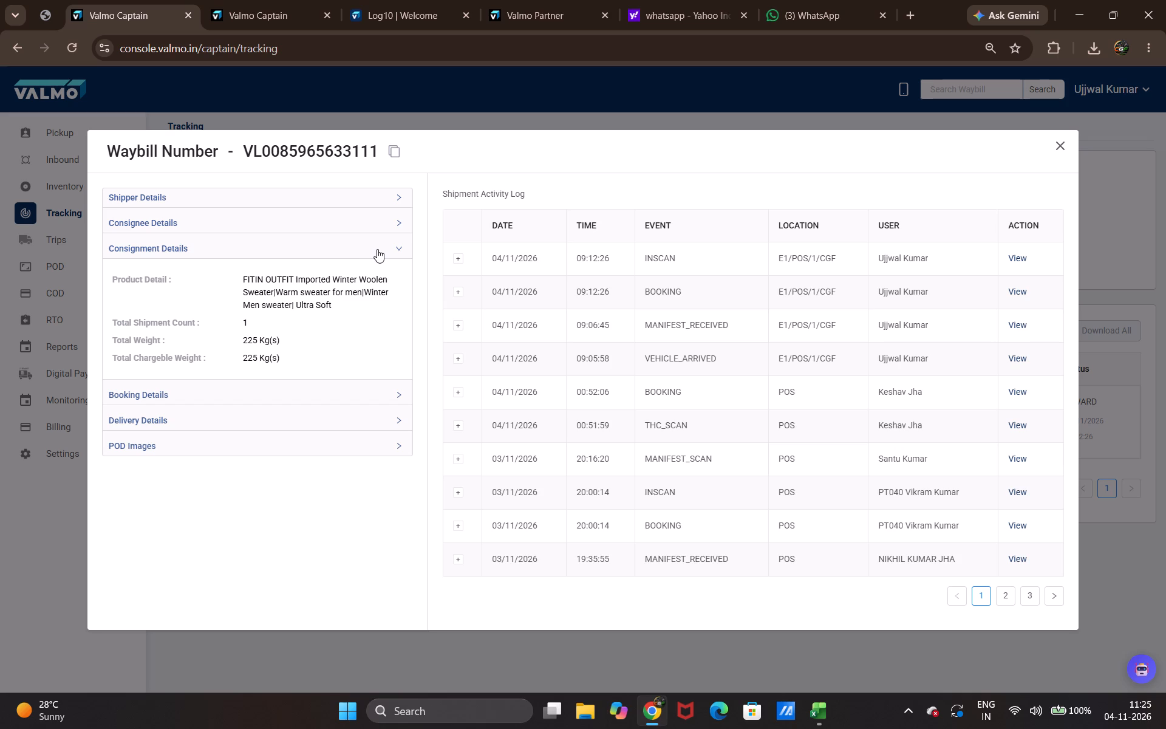
pyautogui.click(379, 244)
pyautogui.click(393, 269)
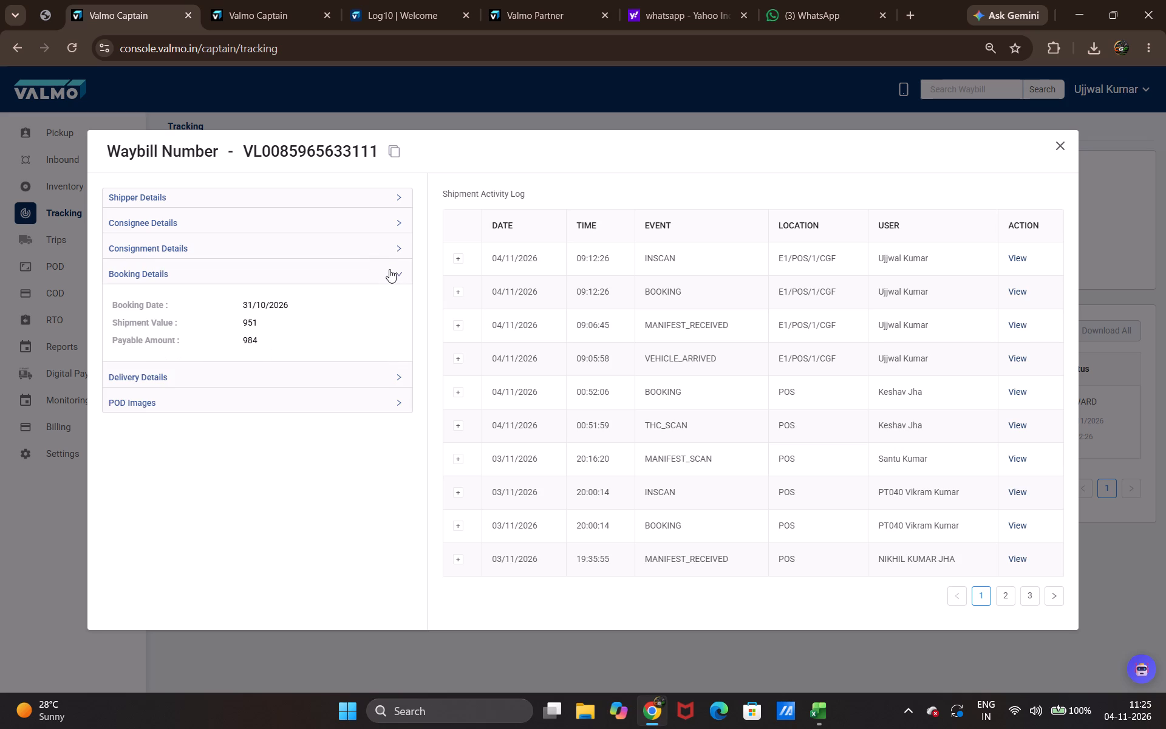
pyautogui.doubleClick(389, 269)
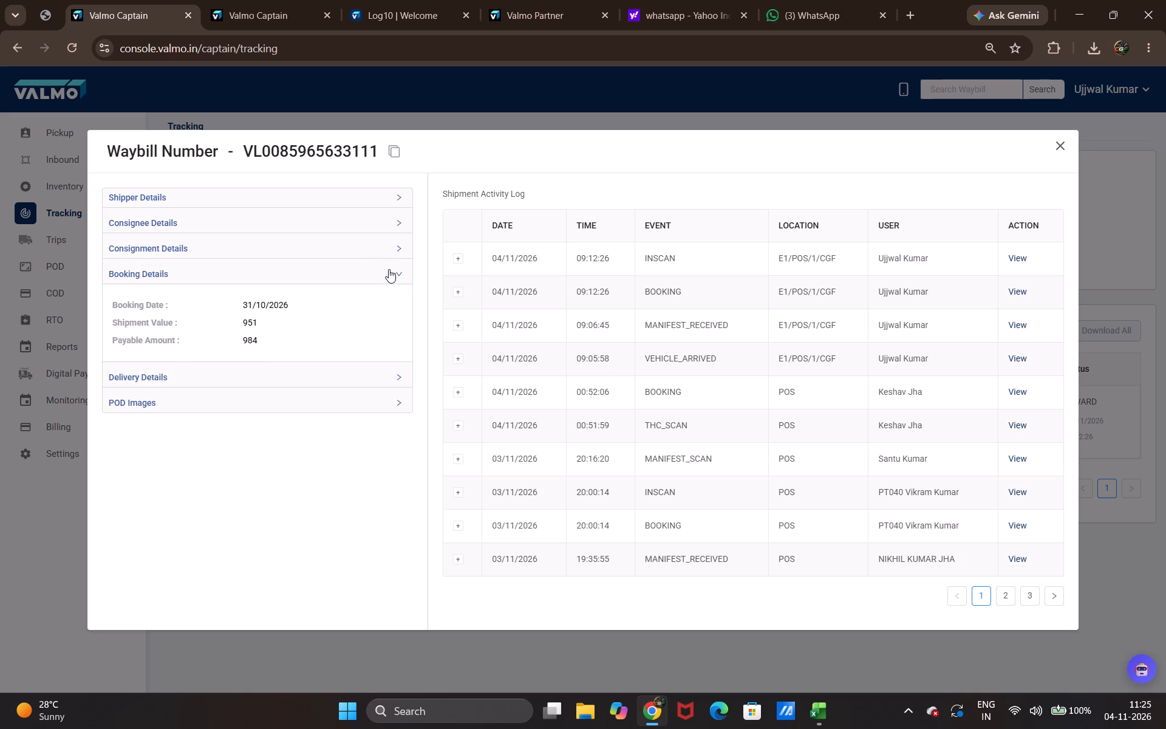
pyautogui.click(389, 271)
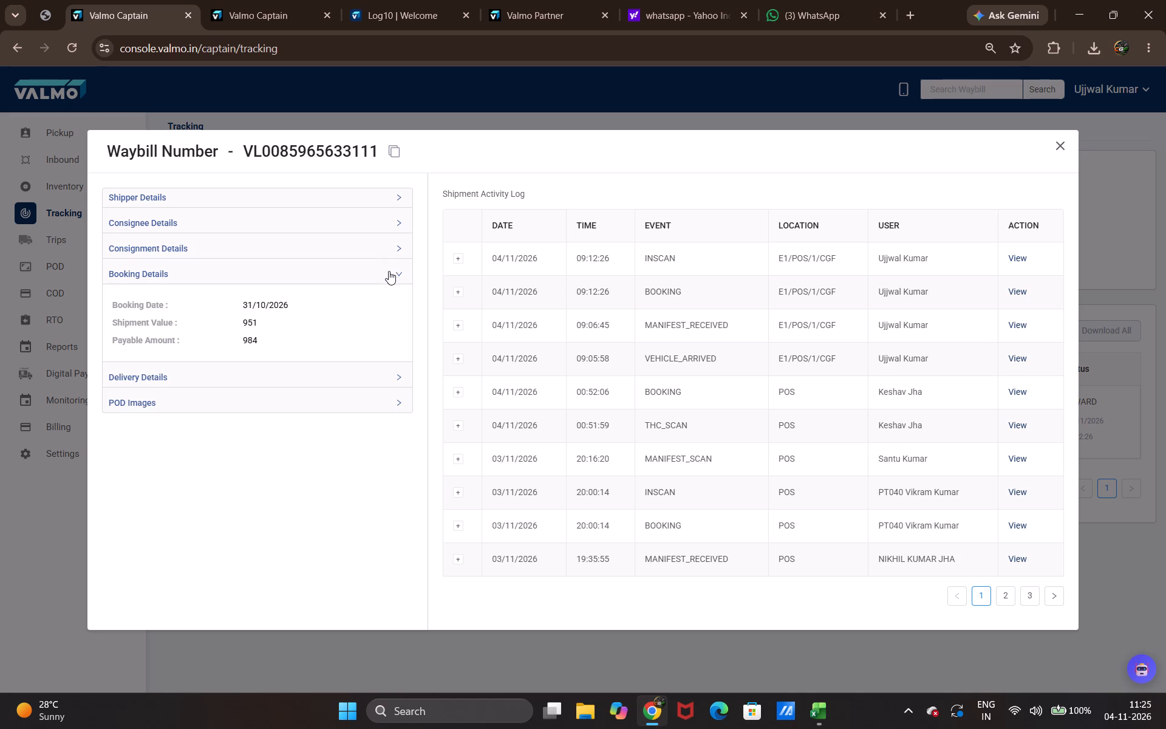
pyautogui.click(389, 271)
pyautogui.doubleClick(390, 271)
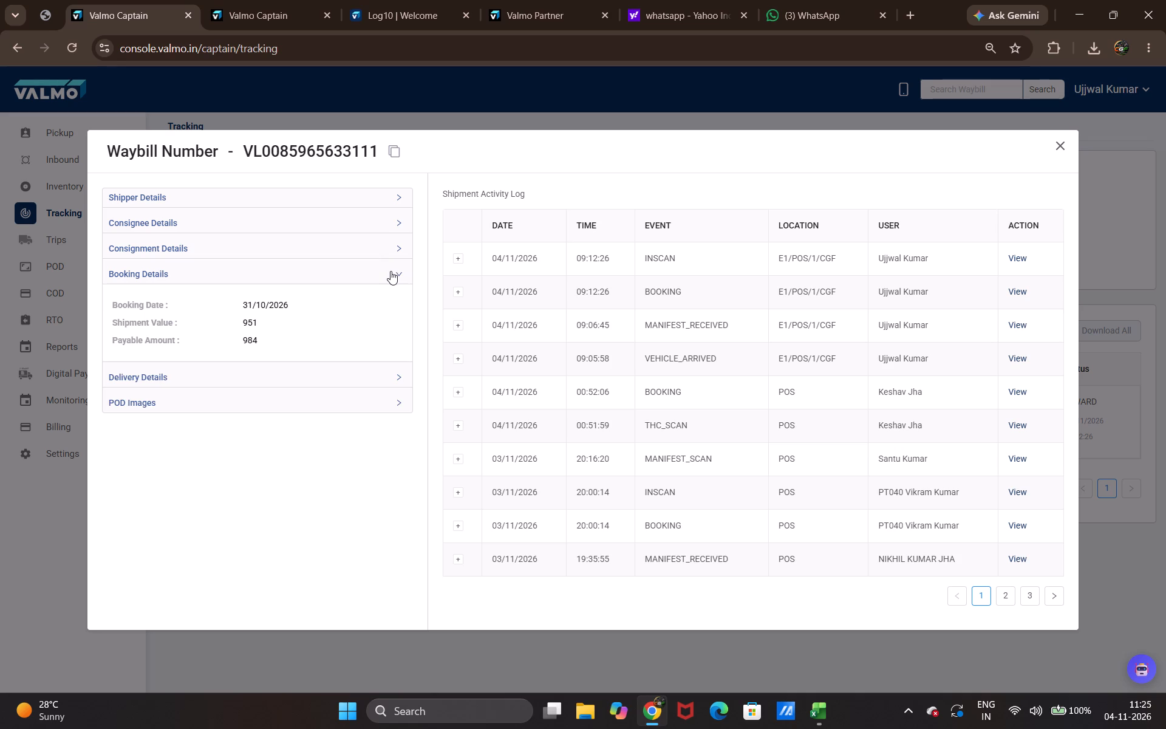
pyautogui.doubleClick(392, 271)
pyautogui.click(392, 271)
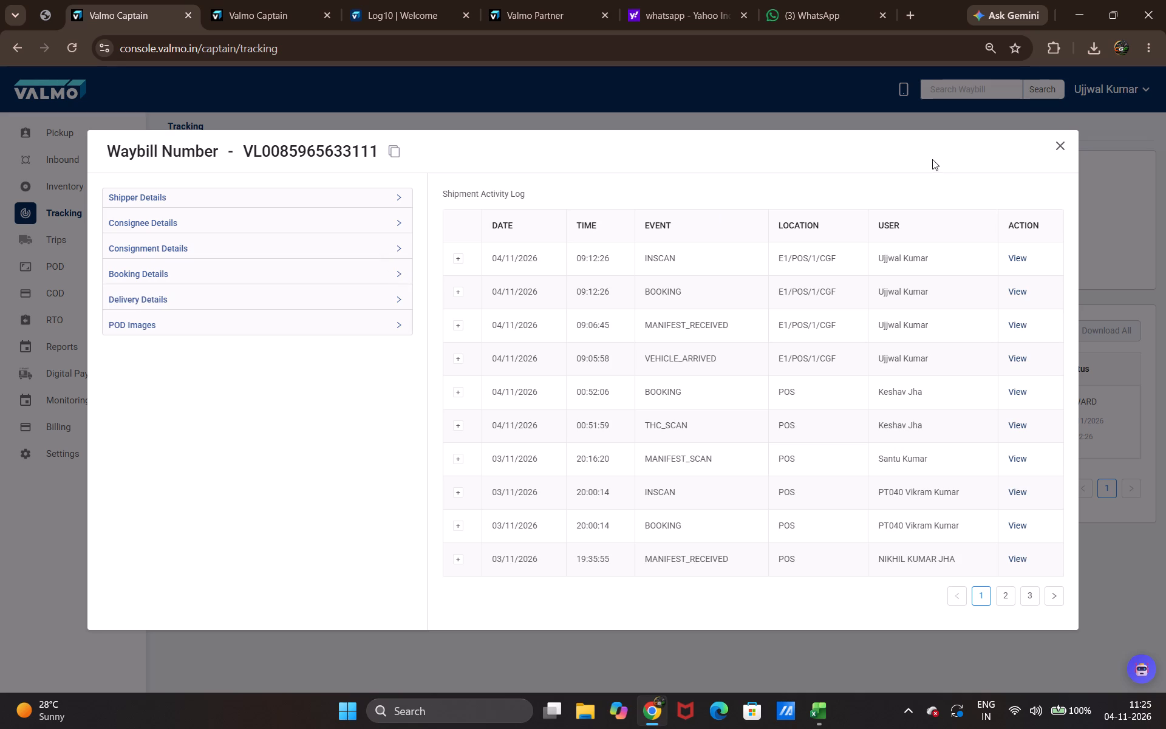
pyautogui.click(1058, 143)
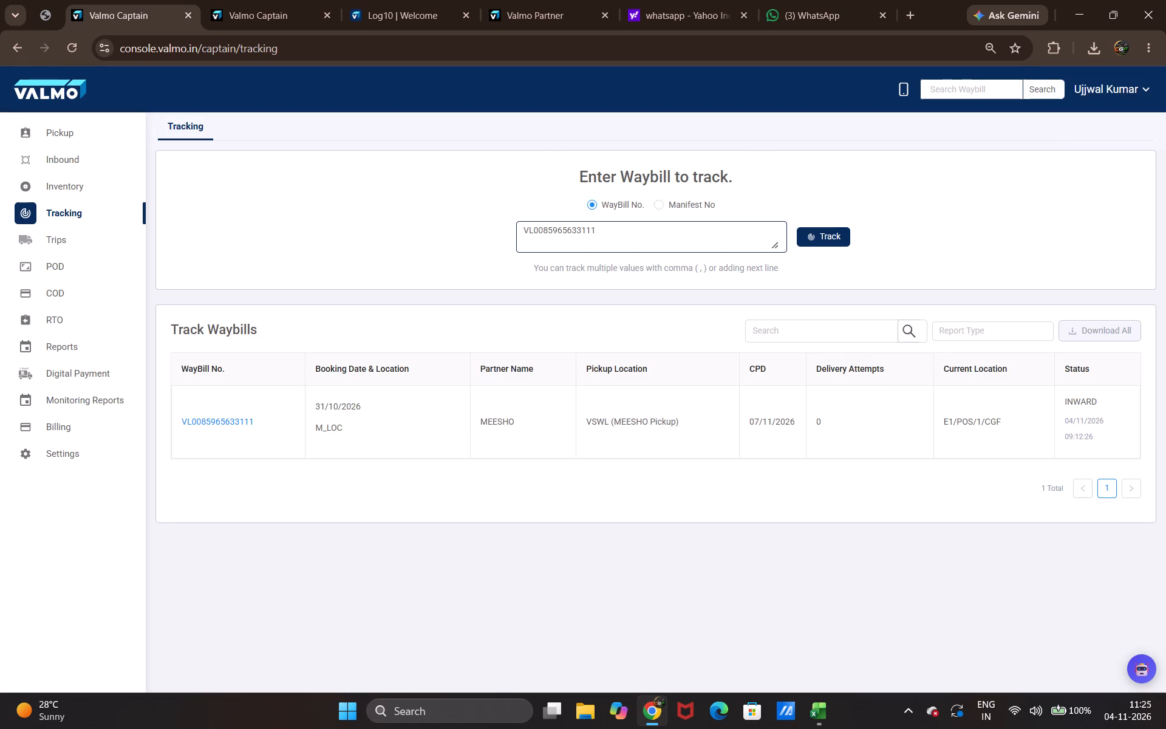
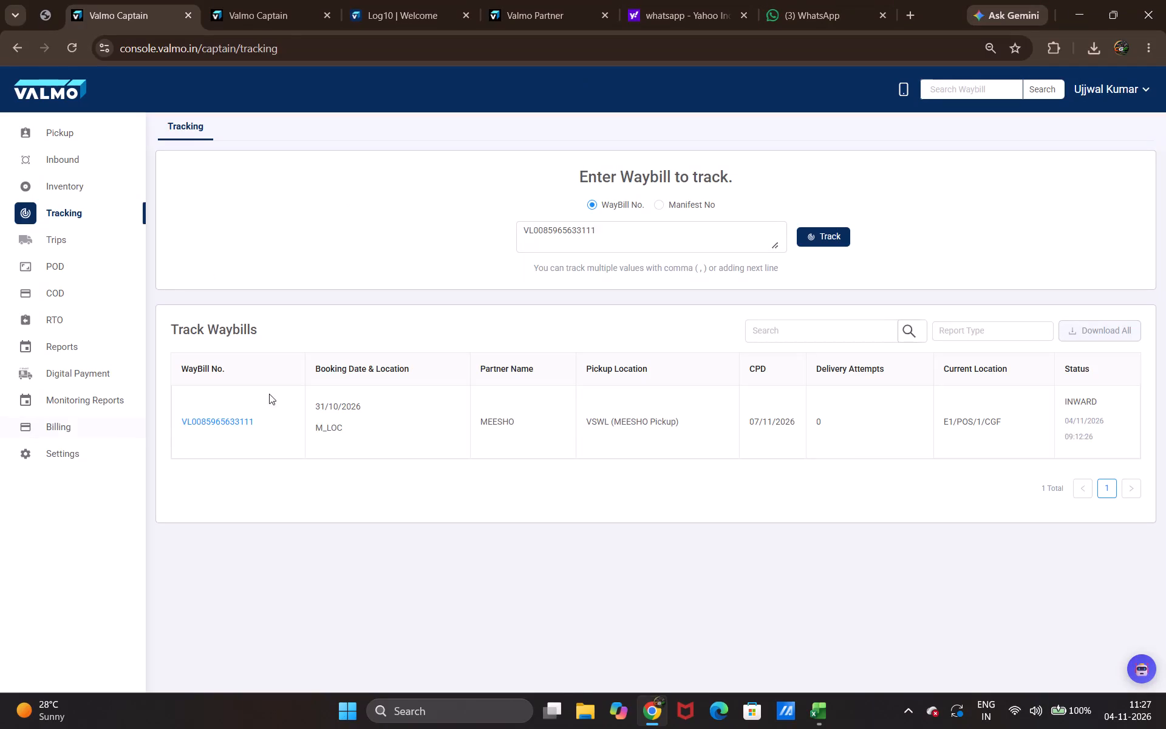
pyautogui.click(246, 425)
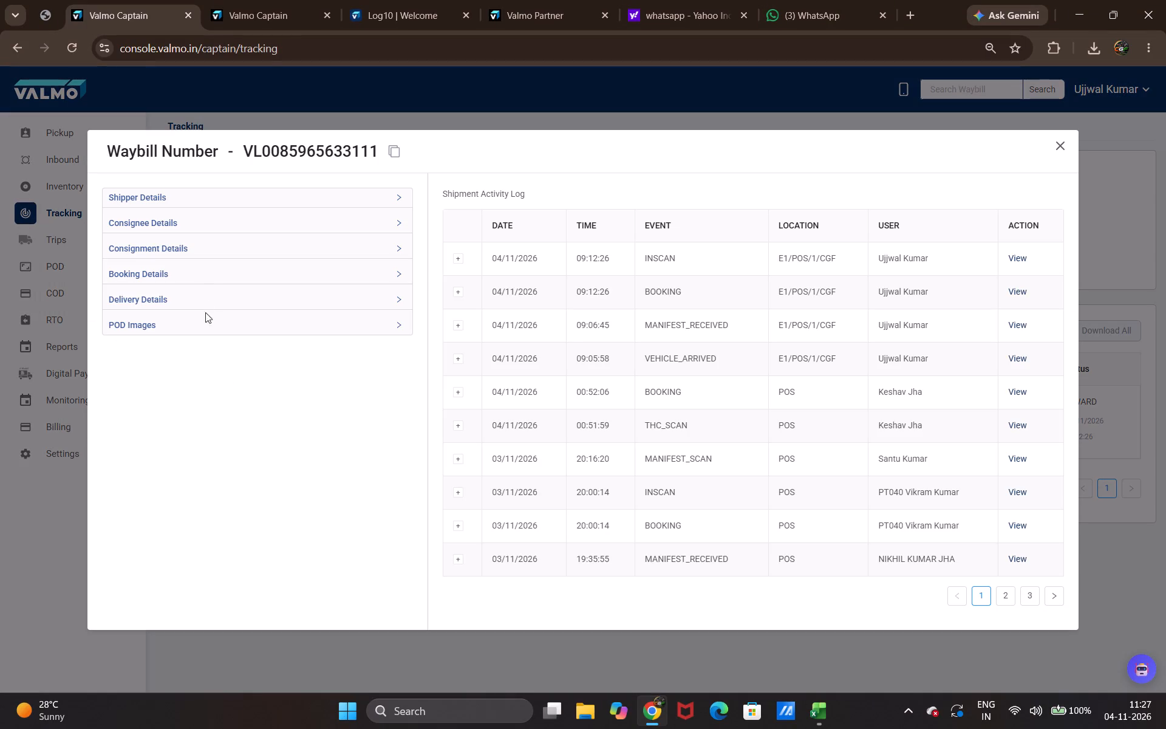
pyautogui.click(213, 272)
pyautogui.click(262, 234)
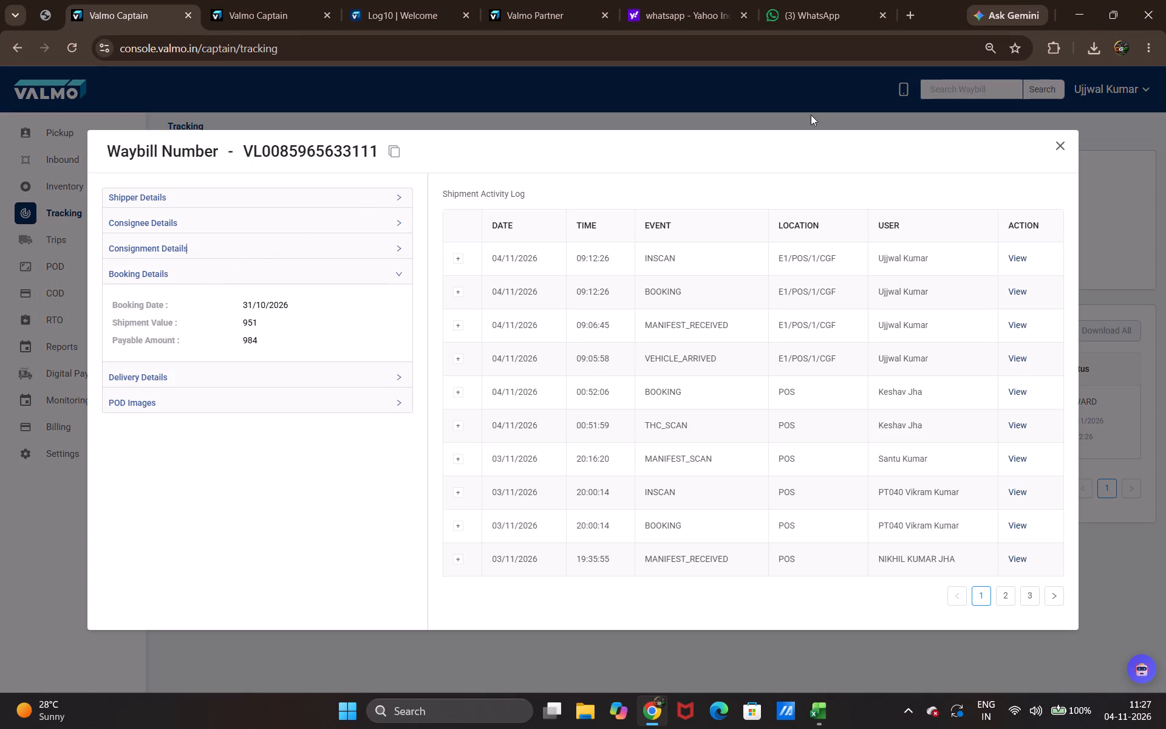
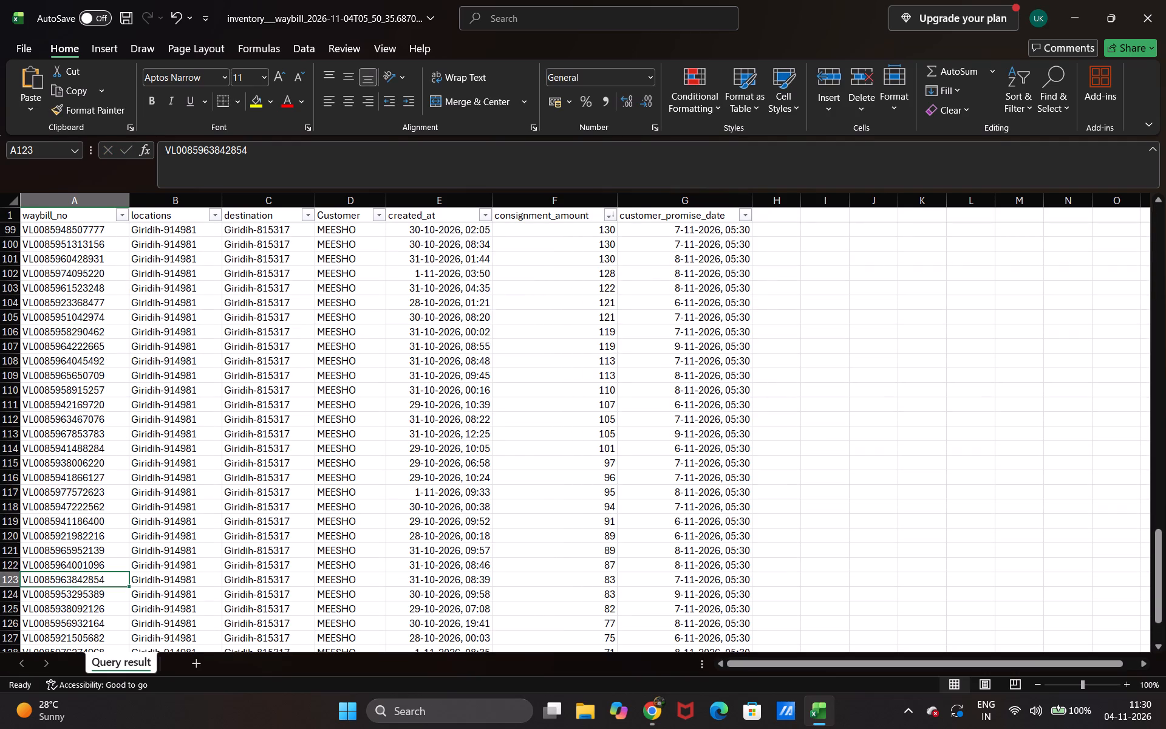
pyautogui.scroll(20, 428, 439)
pyautogui.scroll(19, 428, 439)
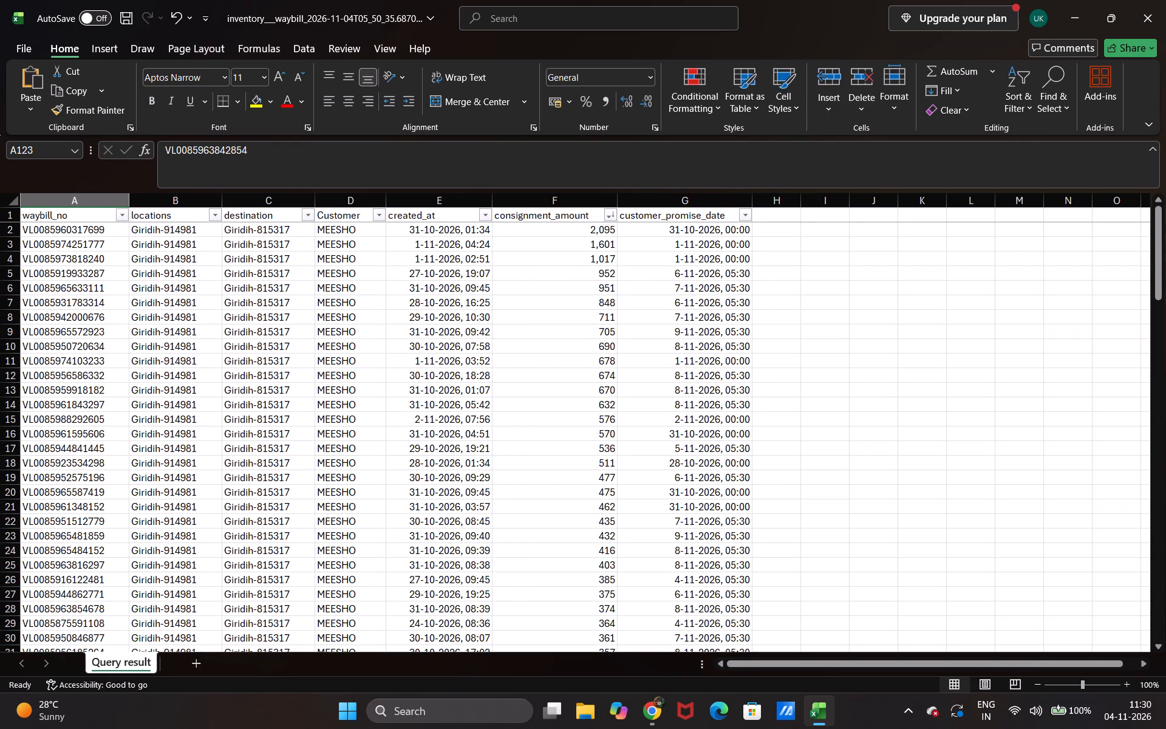
pyautogui.tripleClick(81, 318)
pyautogui.click(81, 318)
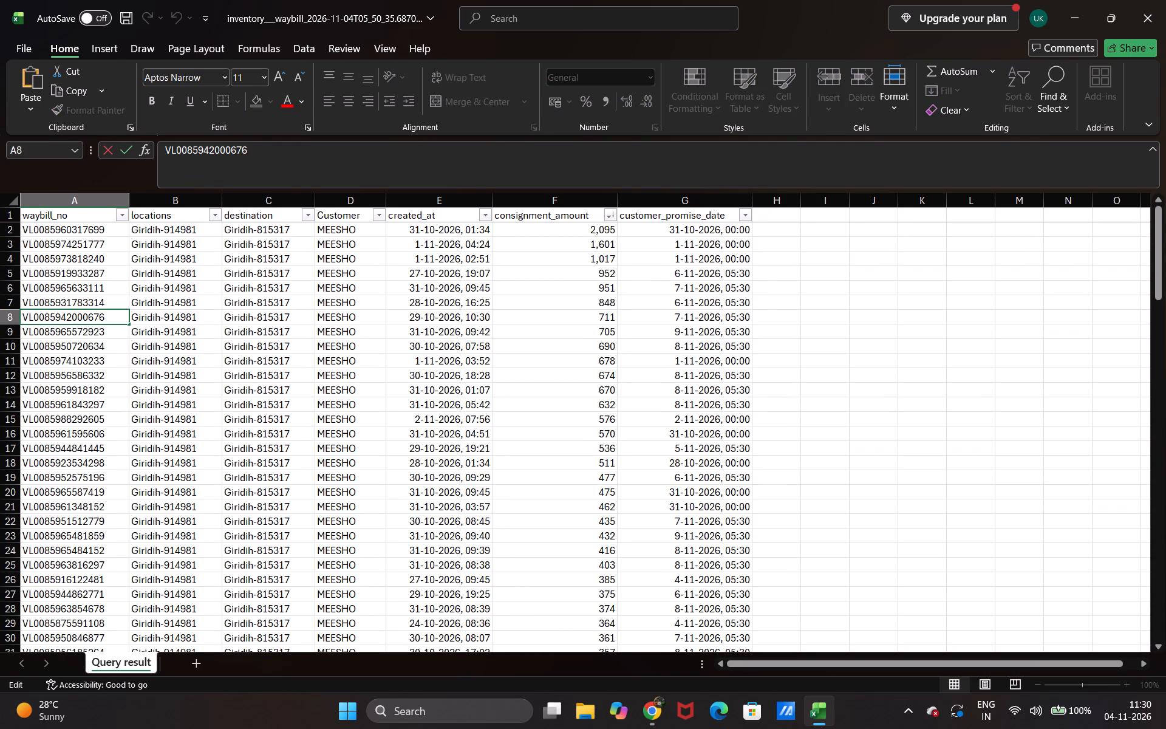
pyautogui.rightClick(81, 318)
pyautogui.click(122, 358)
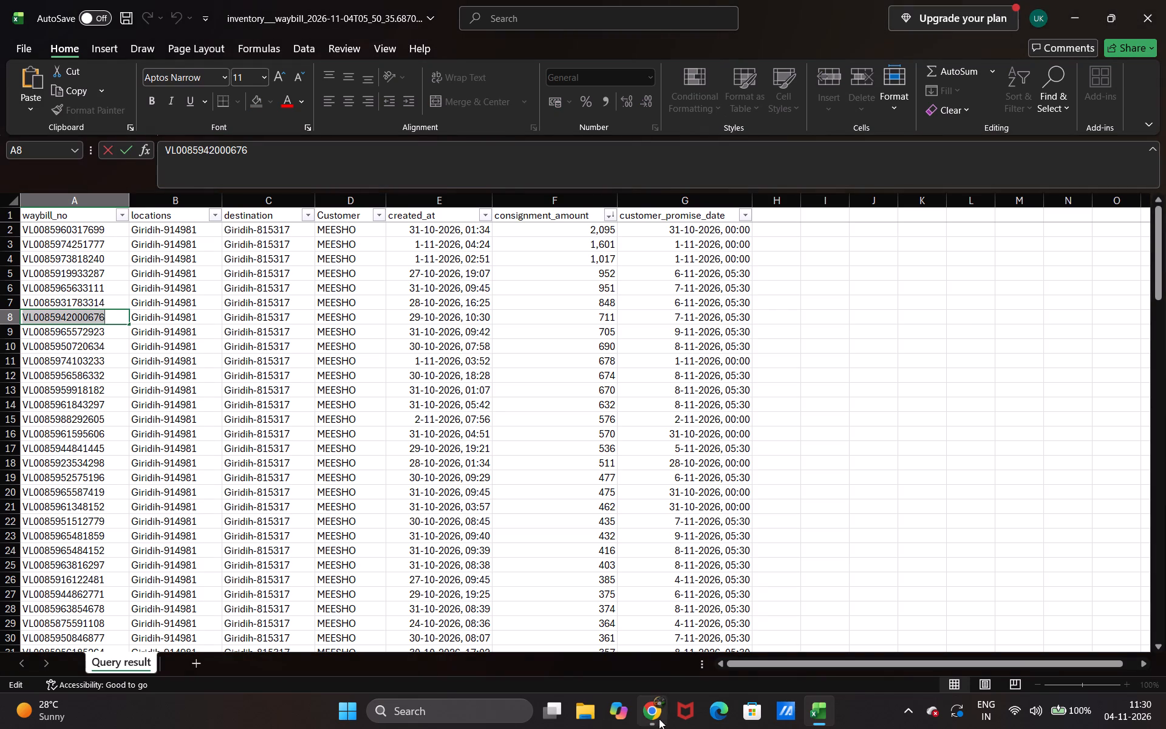
pyautogui.click(659, 719)
pyautogui.doubleClick(617, 236)
pyautogui.rightClick(617, 236)
pyautogui.click(656, 358)
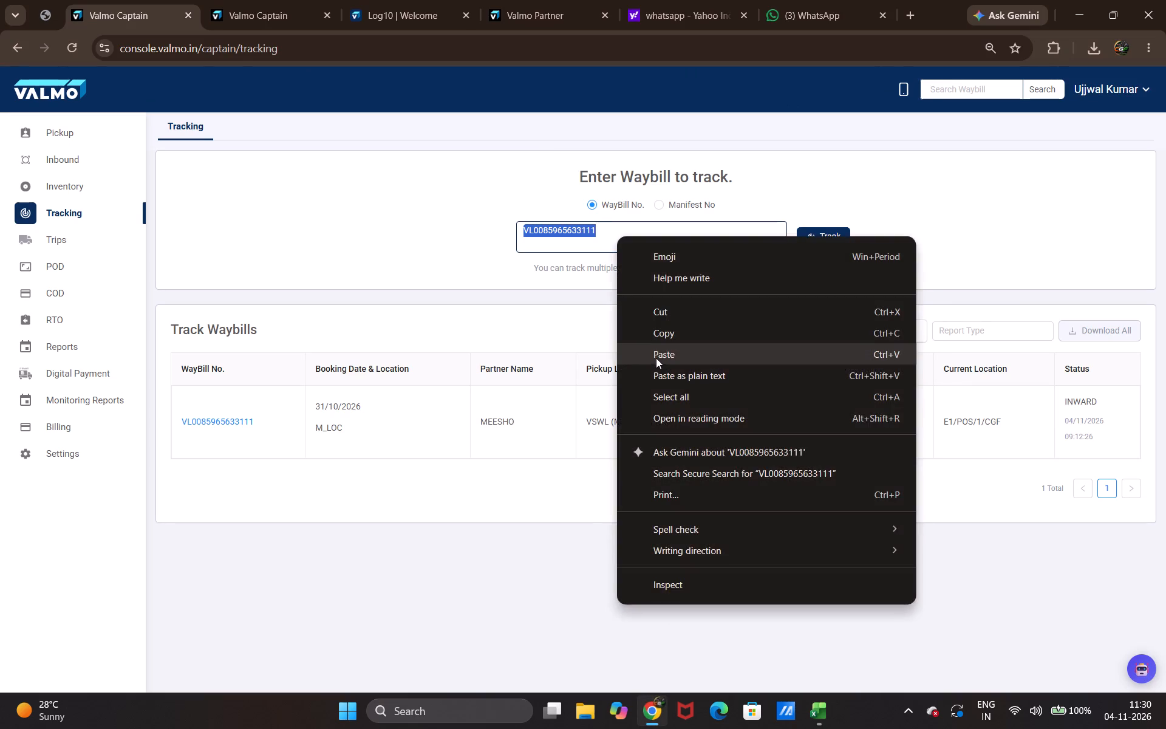
pyautogui.click(807, 232)
pyautogui.click(245, 427)
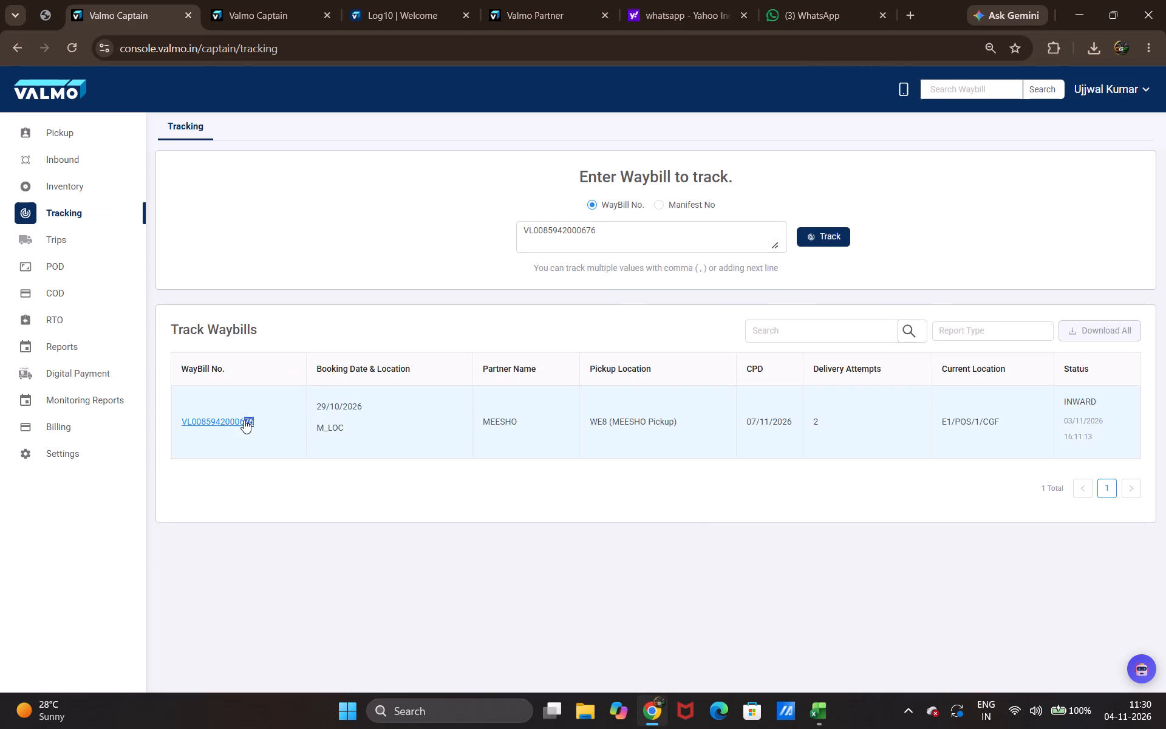
pyautogui.click(244, 420)
pyautogui.click(193, 252)
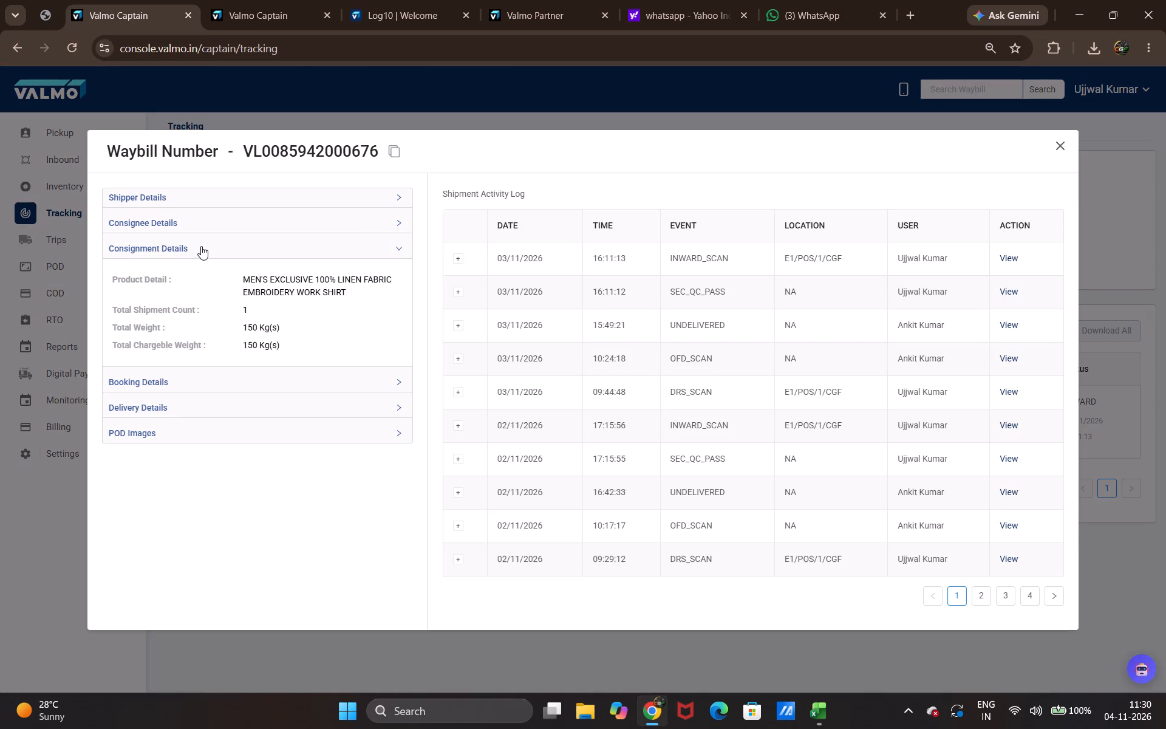
pyautogui.click(257, 213)
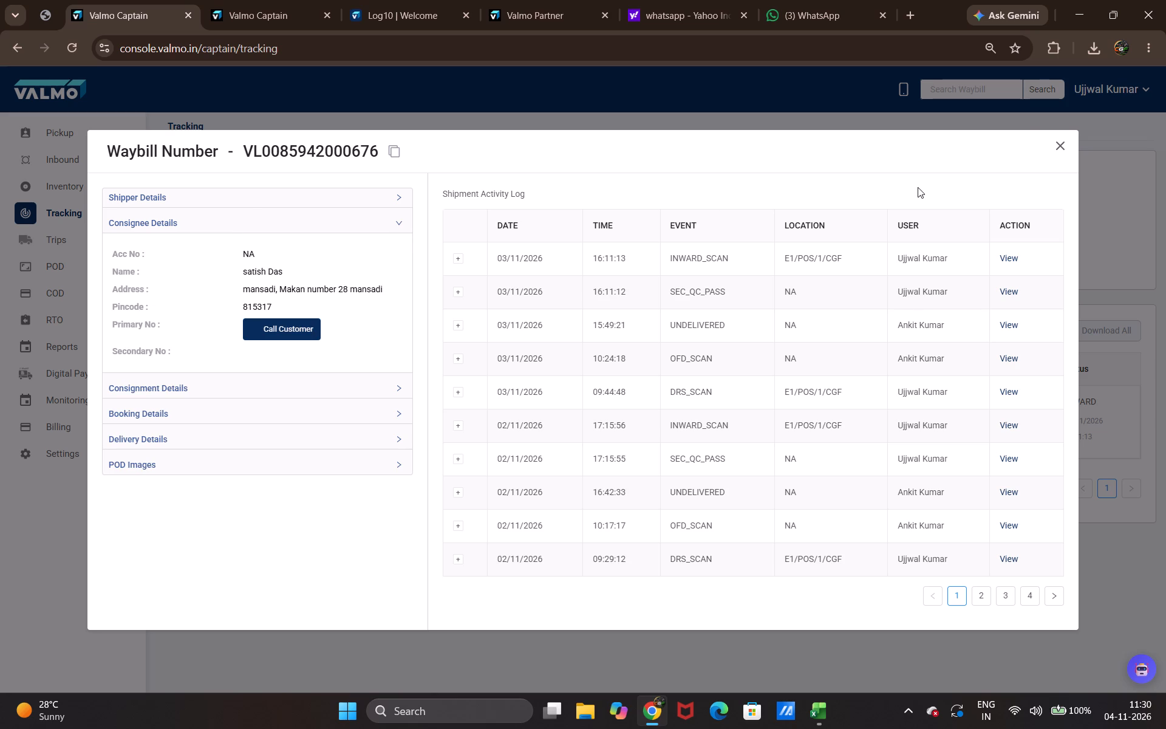
pyautogui.click(1060, 139)
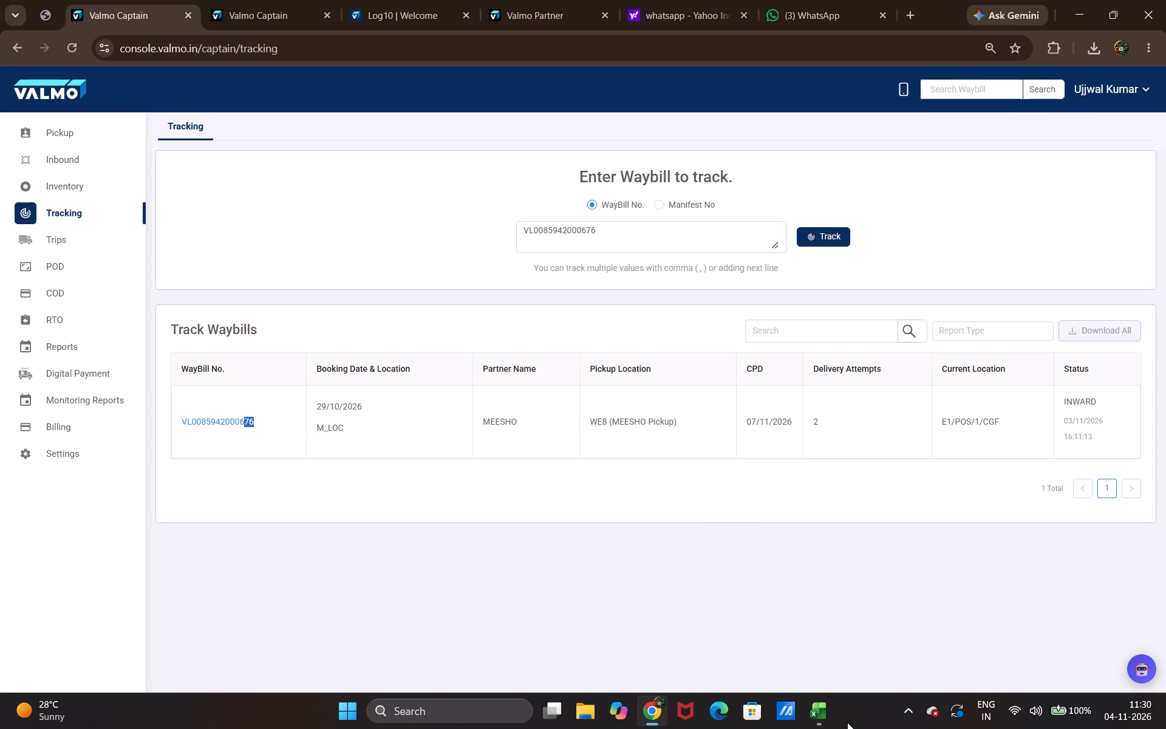
pyautogui.click(822, 711)
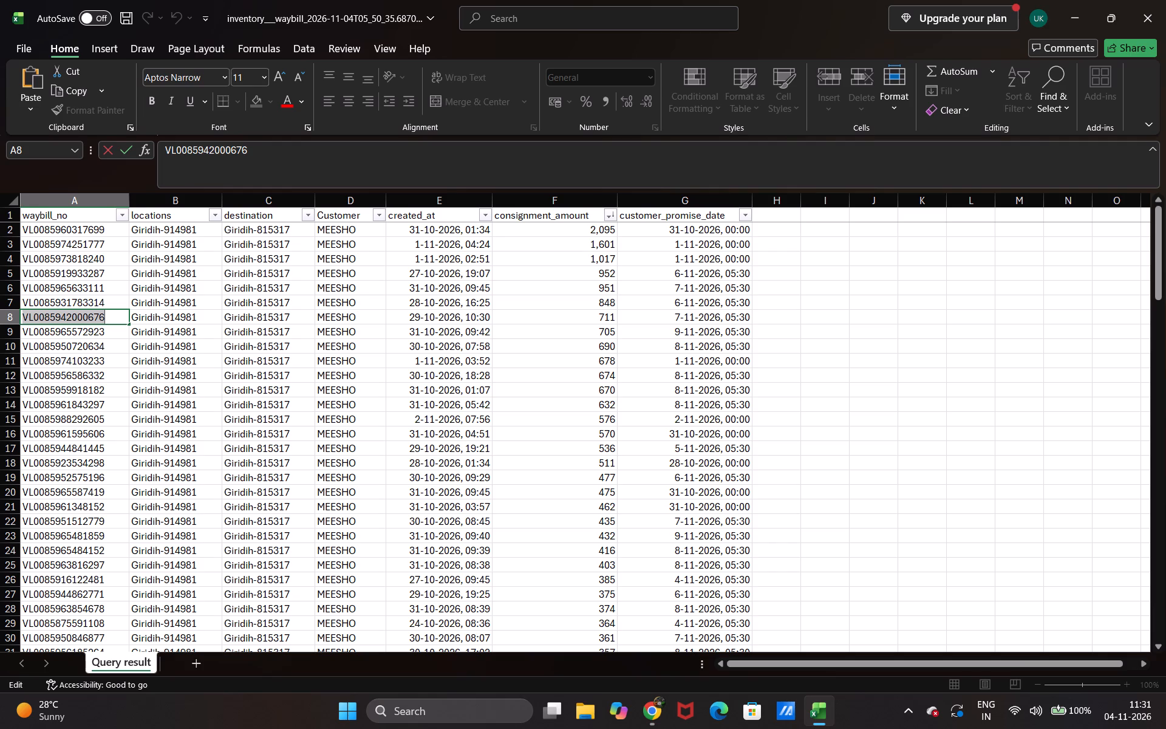
pyautogui.tripleClick(61, 387)
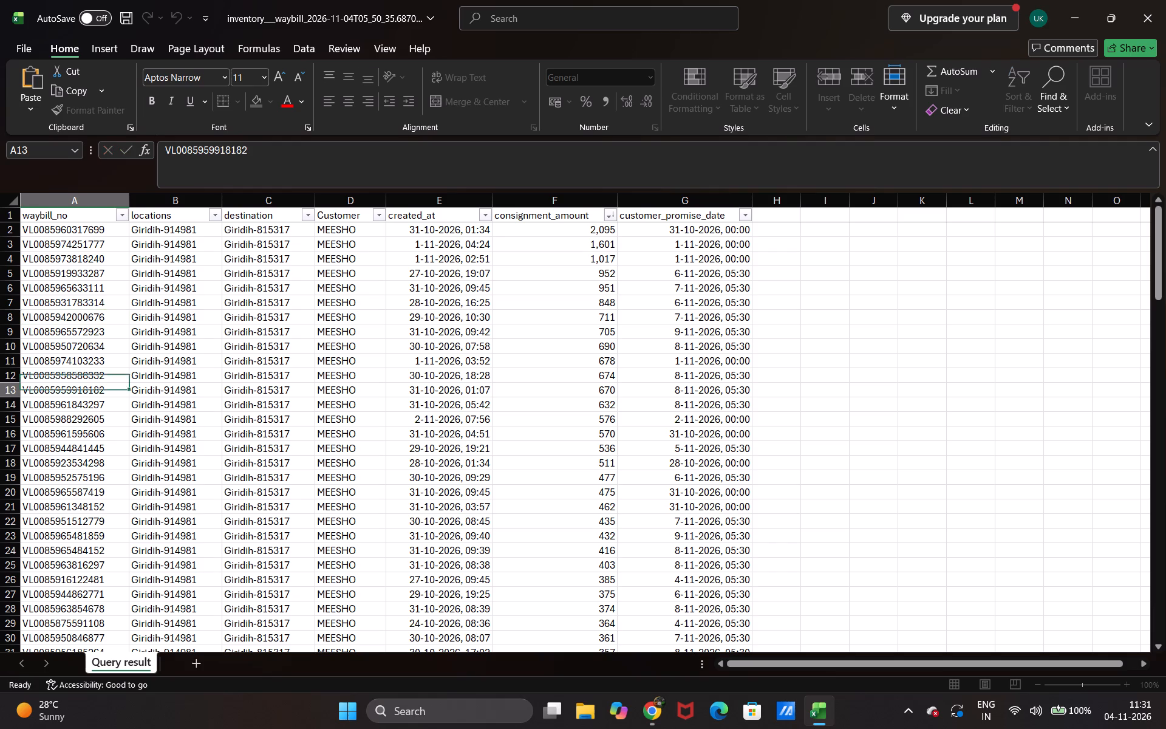
pyautogui.click(61, 387)
pyautogui.rightClick(61, 387)
pyautogui.click(107, 426)
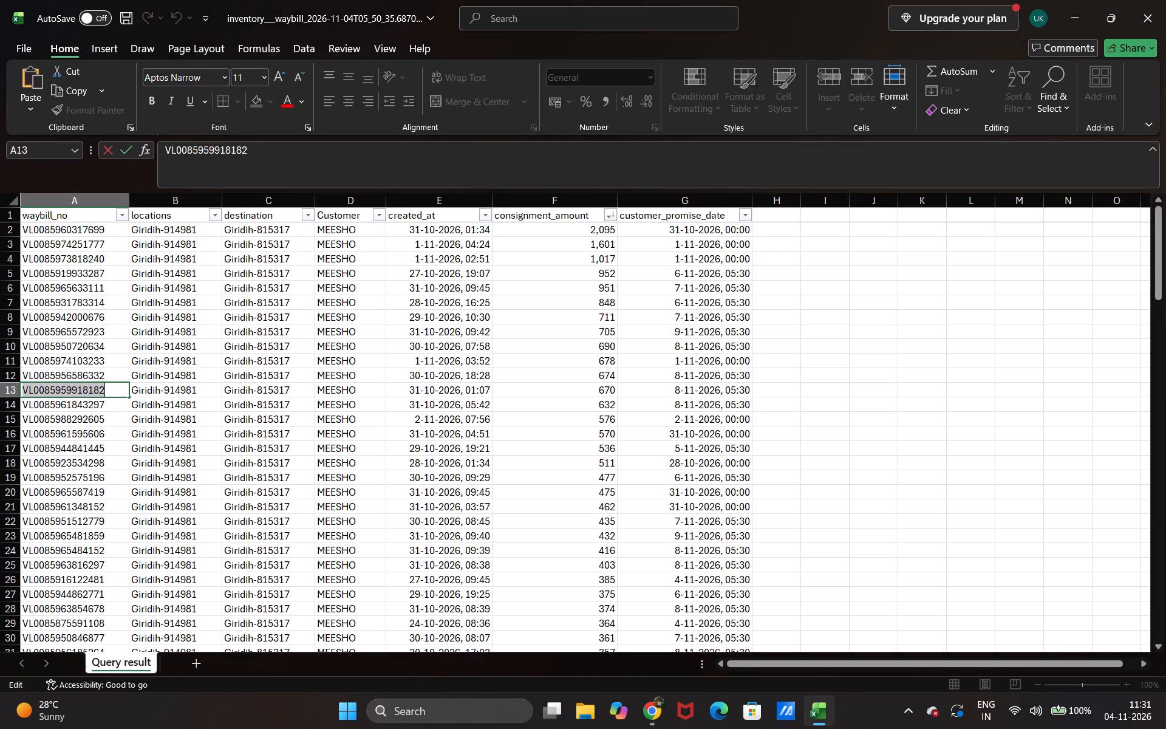
pyautogui.click(654, 716)
pyautogui.doubleClick(579, 237)
pyautogui.rightClick(579, 238)
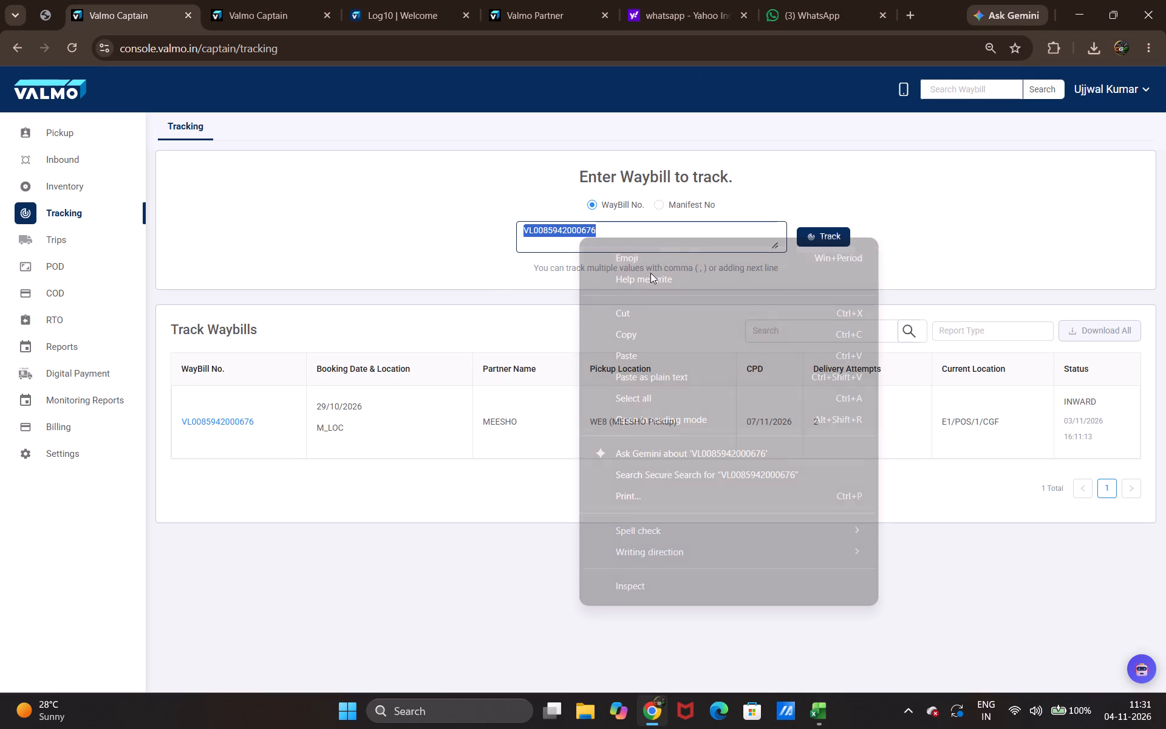
pyautogui.click(659, 360)
pyautogui.click(820, 233)
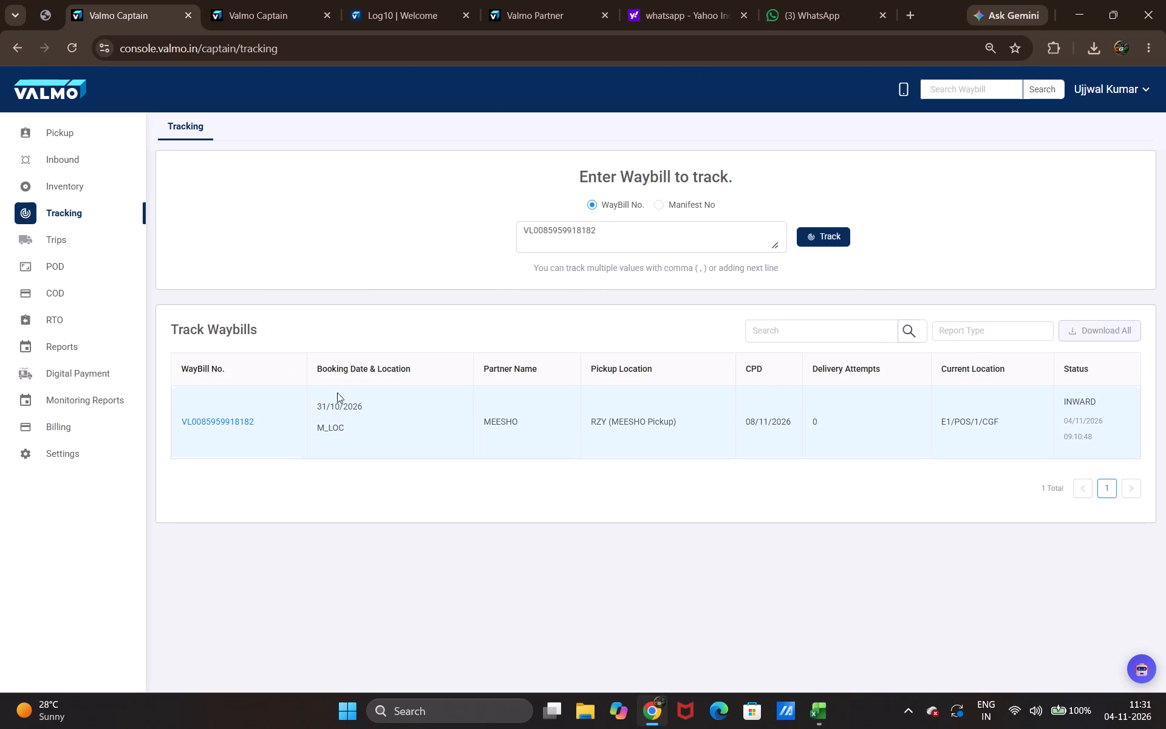
pyautogui.click(234, 422)
pyautogui.click(174, 256)
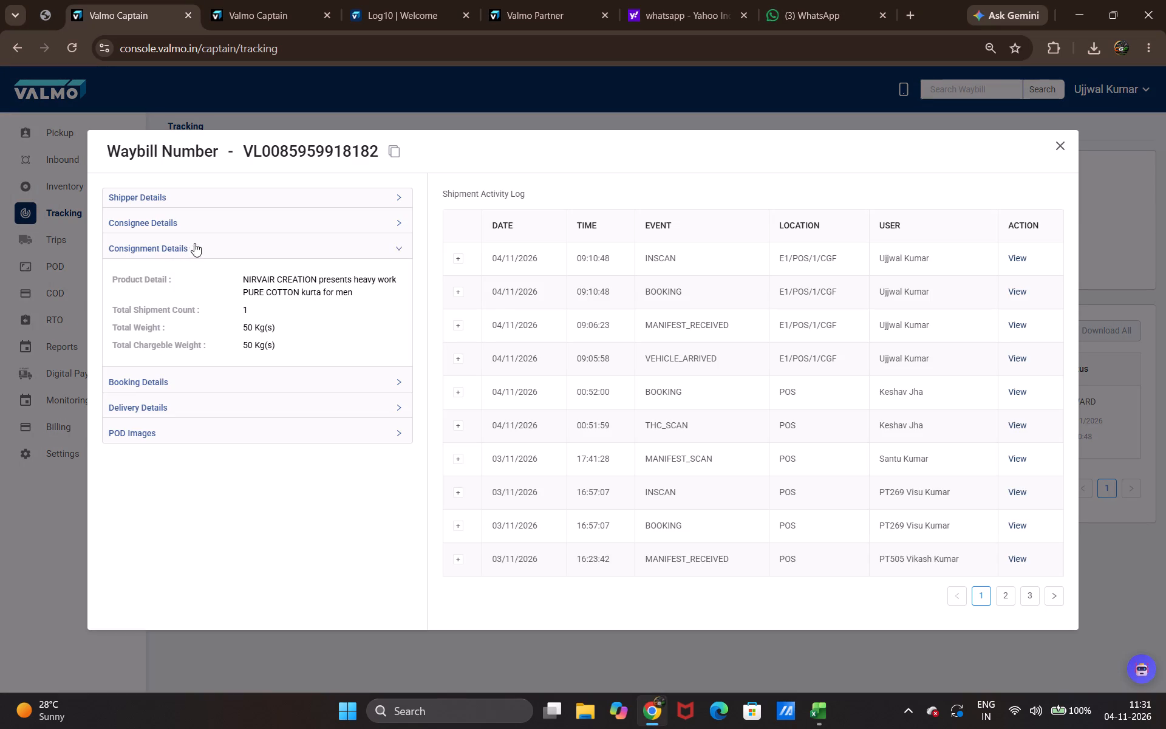
pyautogui.click(291, 213)
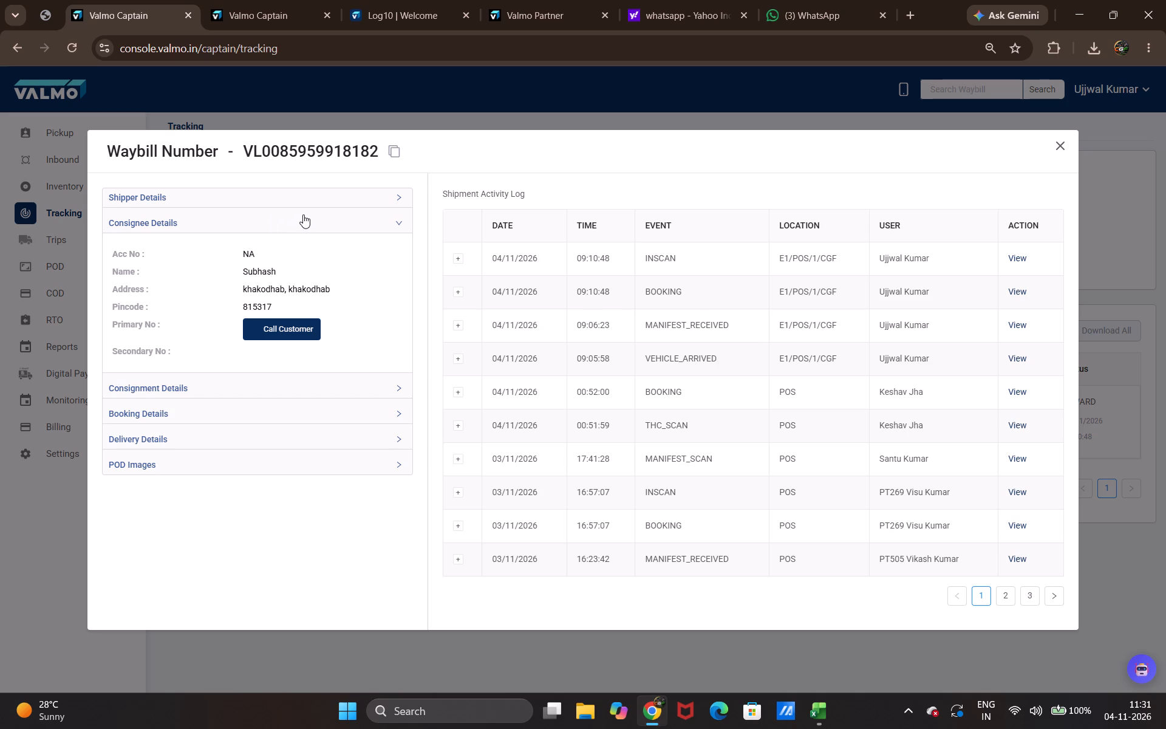
pyautogui.click(331, 216)
pyautogui.click(363, 258)
pyautogui.click(371, 247)
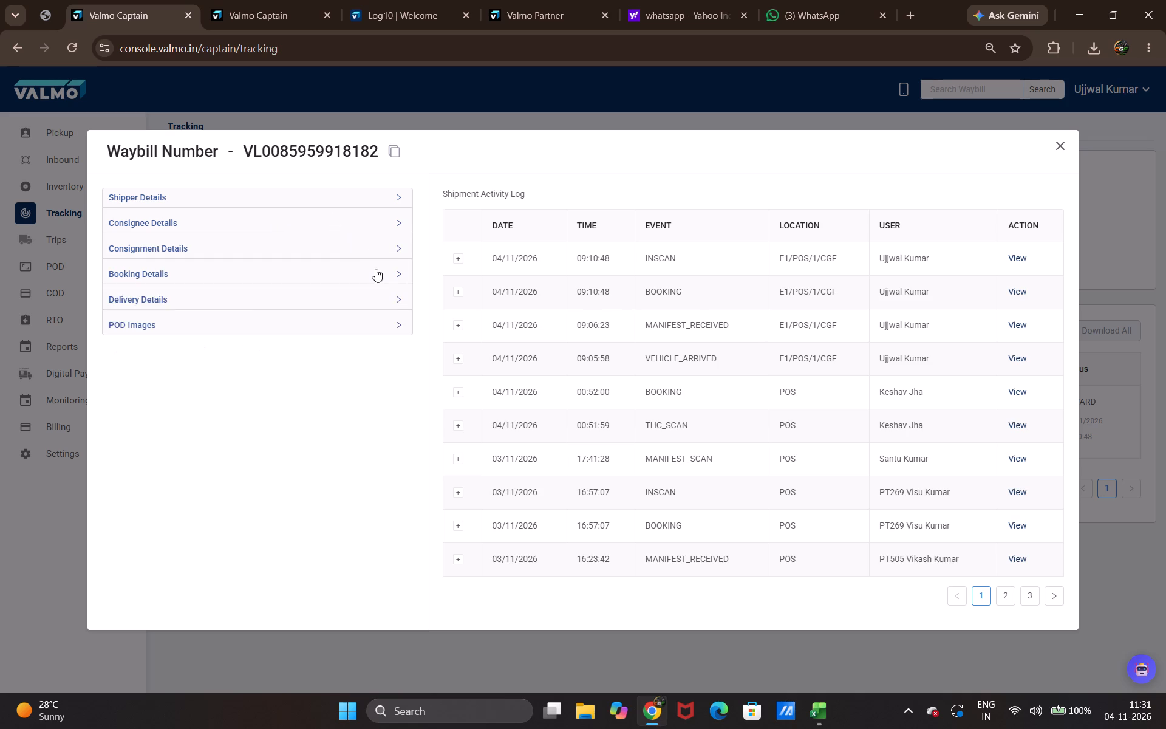
pyautogui.click(375, 269)
pyautogui.click(375, 269)
pyautogui.click(1059, 146)
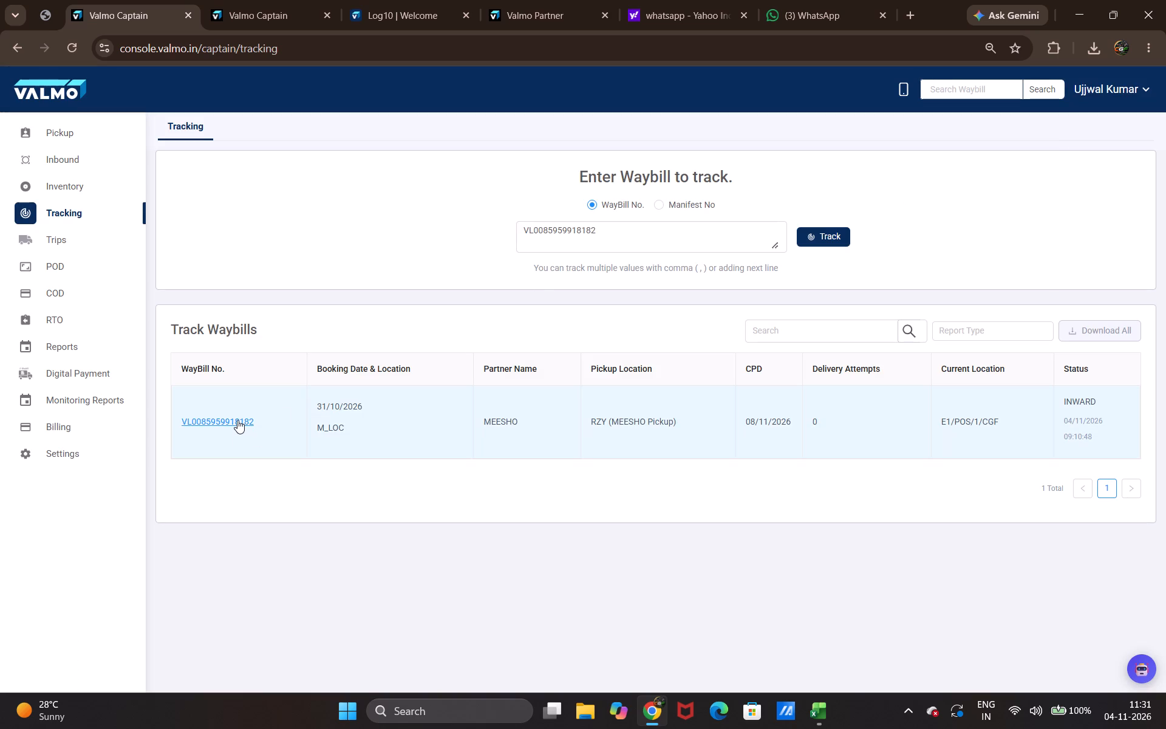
pyautogui.click(237, 420)
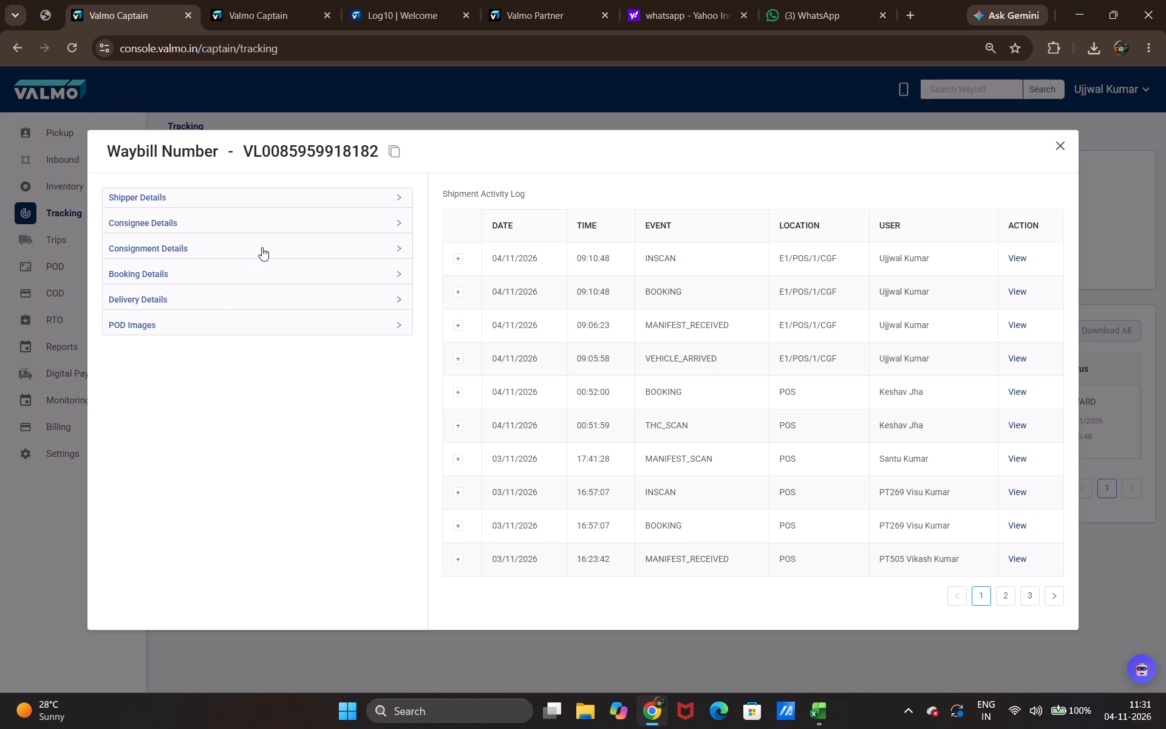
pyautogui.click(281, 227)
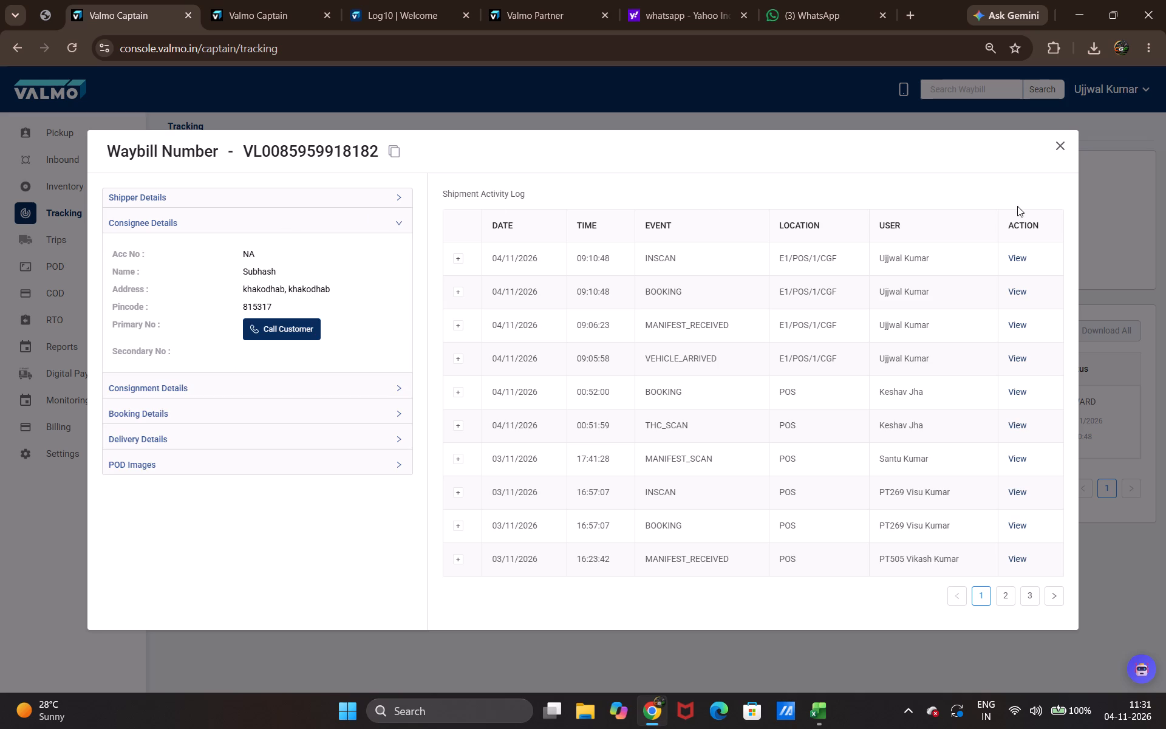
pyautogui.click(386, 387)
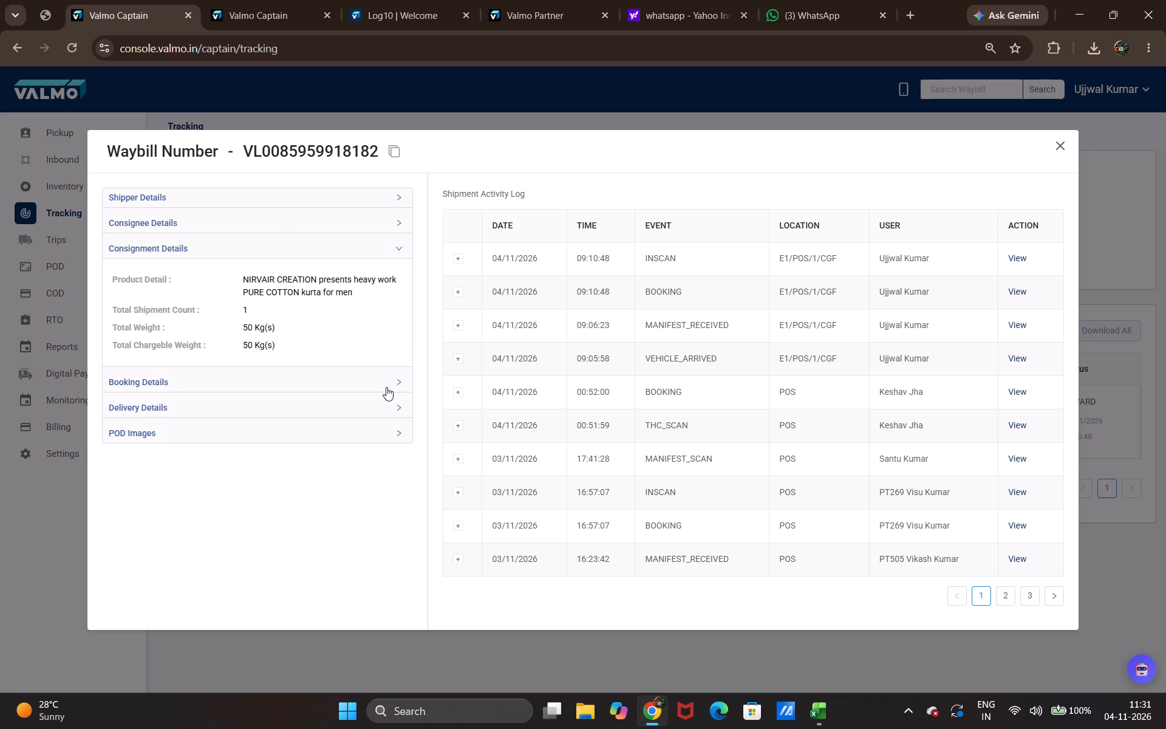
pyautogui.click(379, 245)
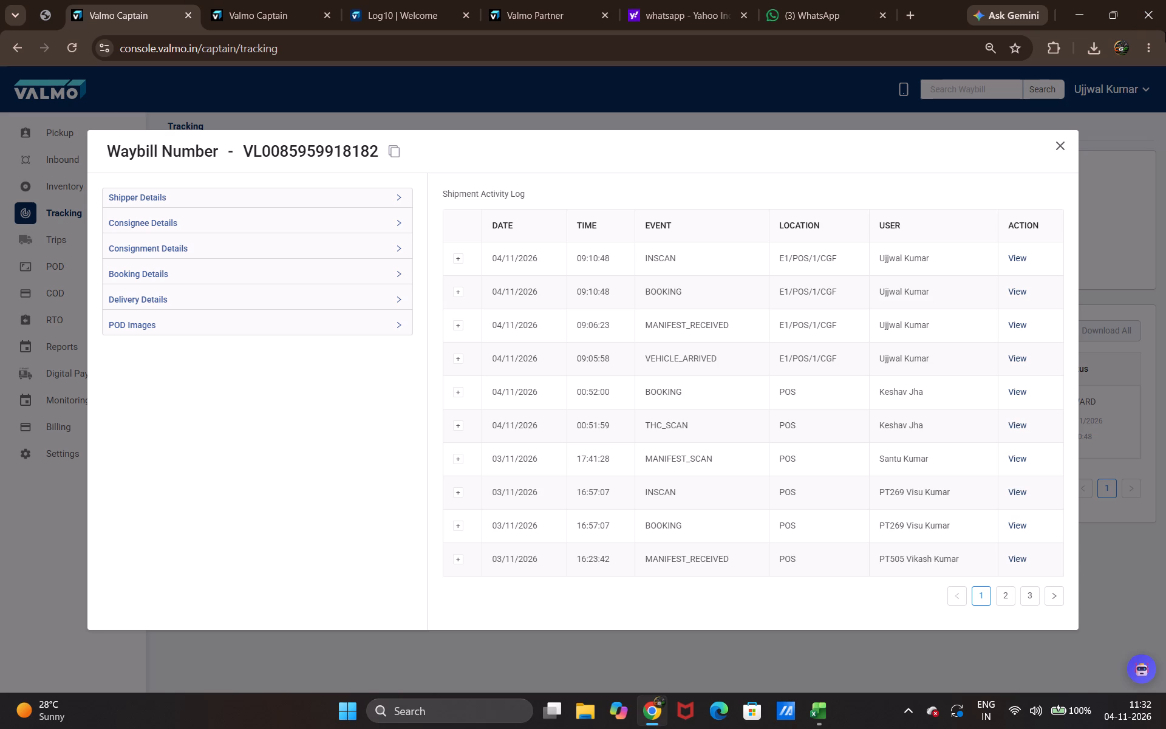
pyautogui.click(1060, 148)
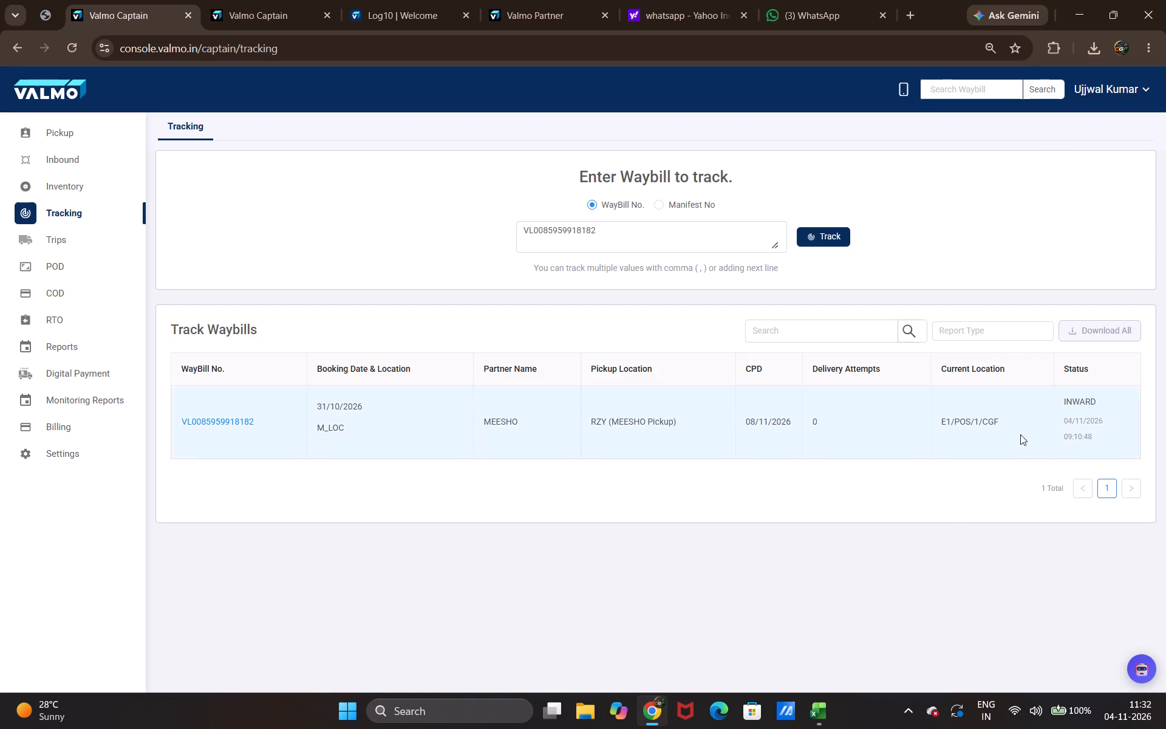
pyautogui.click(822, 711)
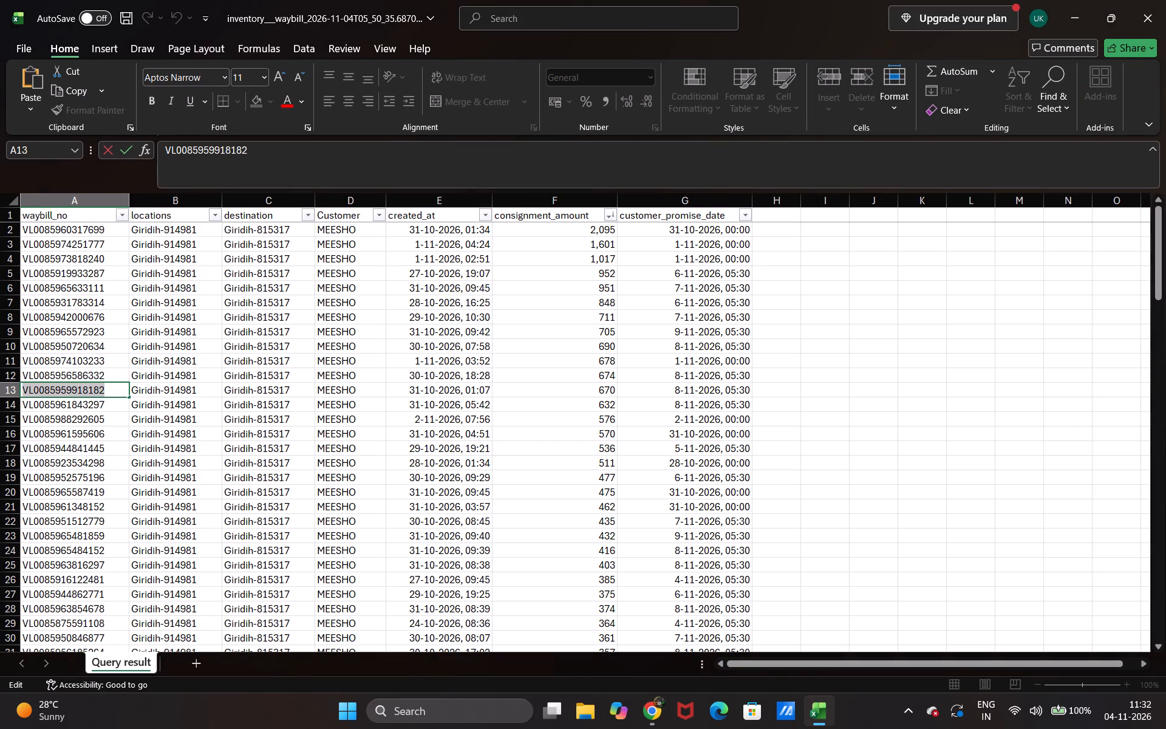
pyautogui.click(75, 290)
pyautogui.click(75, 290)
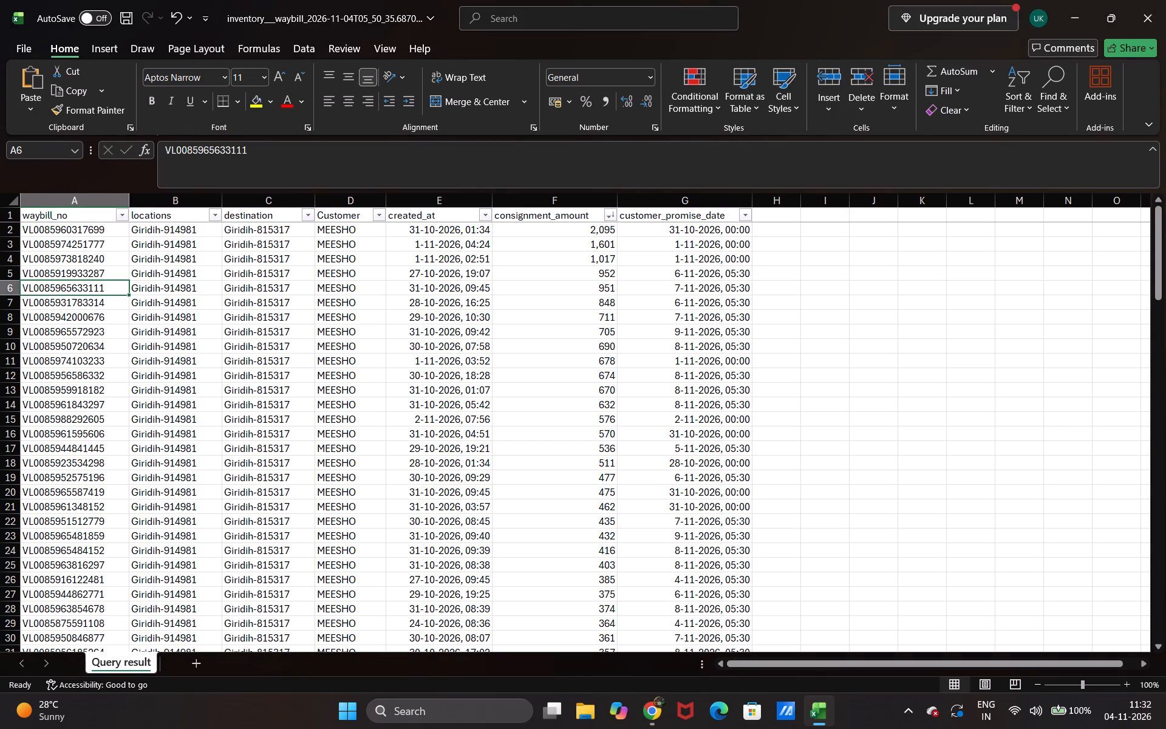
pyautogui.click(75, 290)
pyautogui.doubleClick(92, 286)
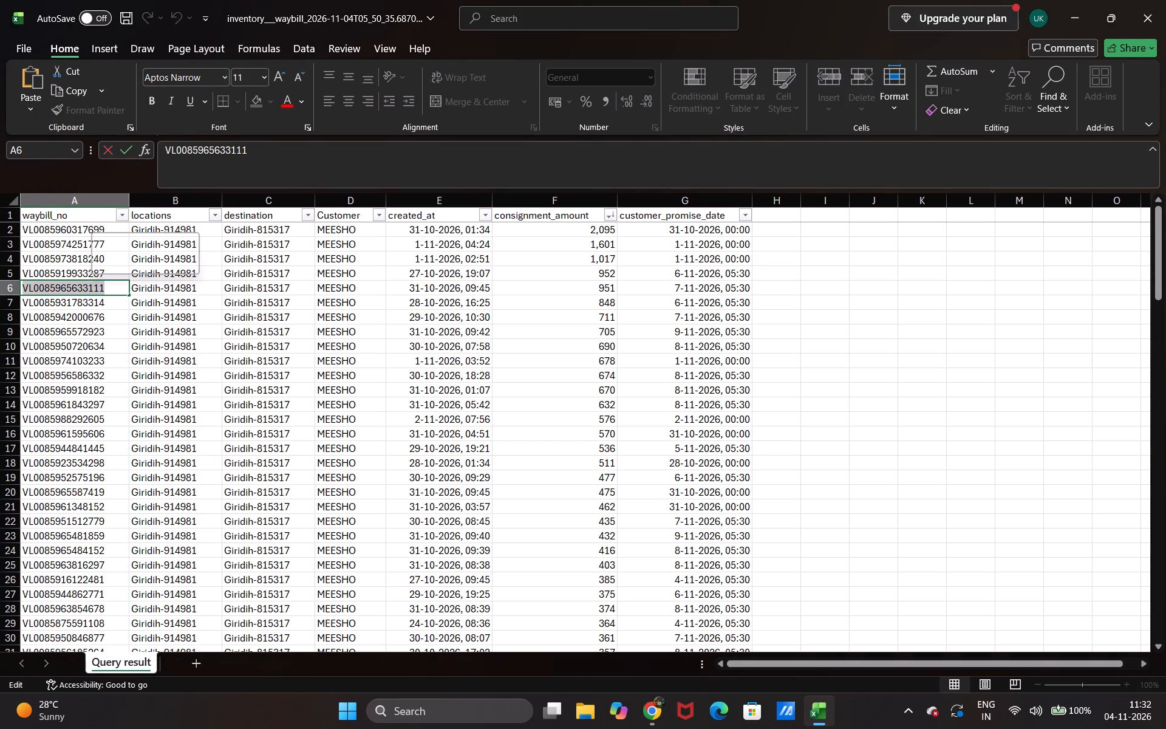
pyautogui.rightClick(92, 286)
pyautogui.click(131, 323)
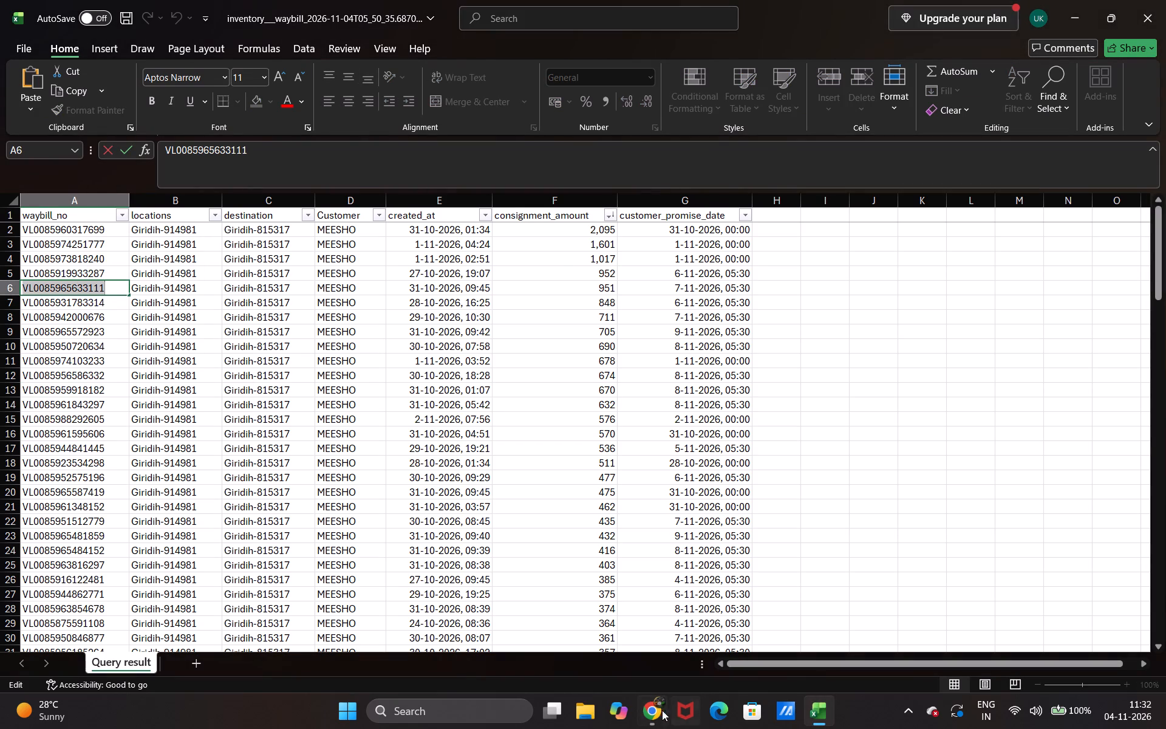
pyautogui.click(655, 713)
pyautogui.doubleClick(630, 239)
pyautogui.rightClick(630, 239)
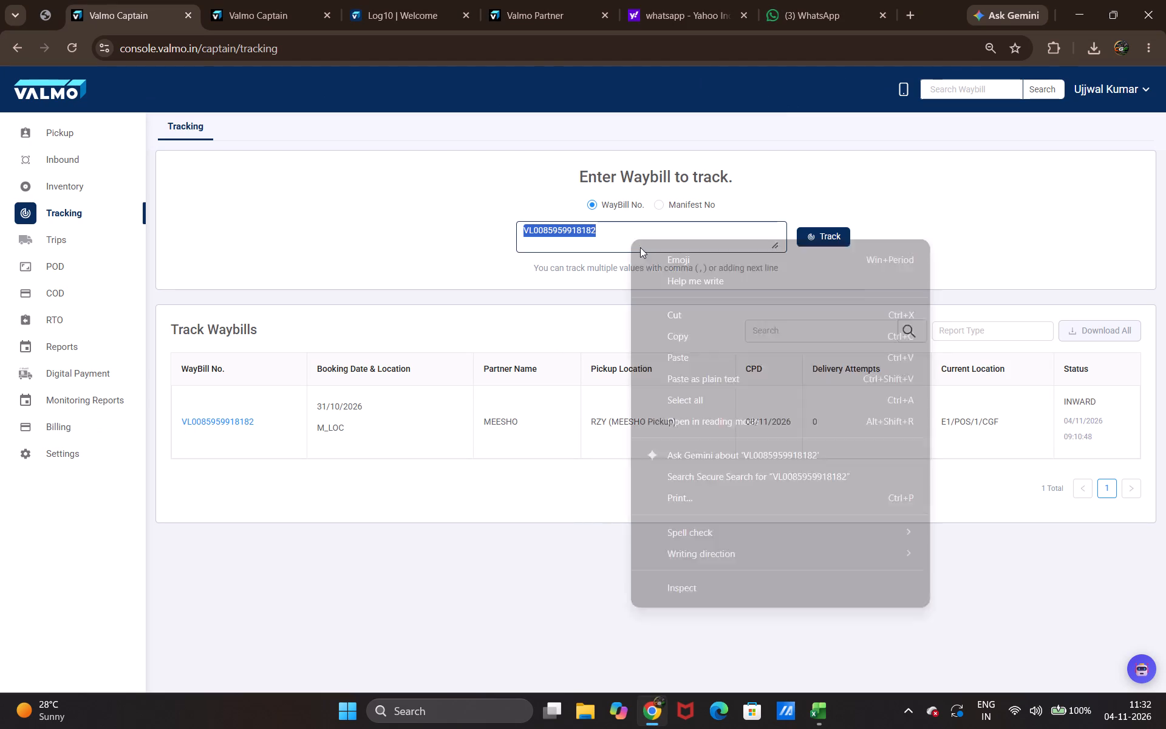
pyautogui.click(675, 362)
pyautogui.click(828, 231)
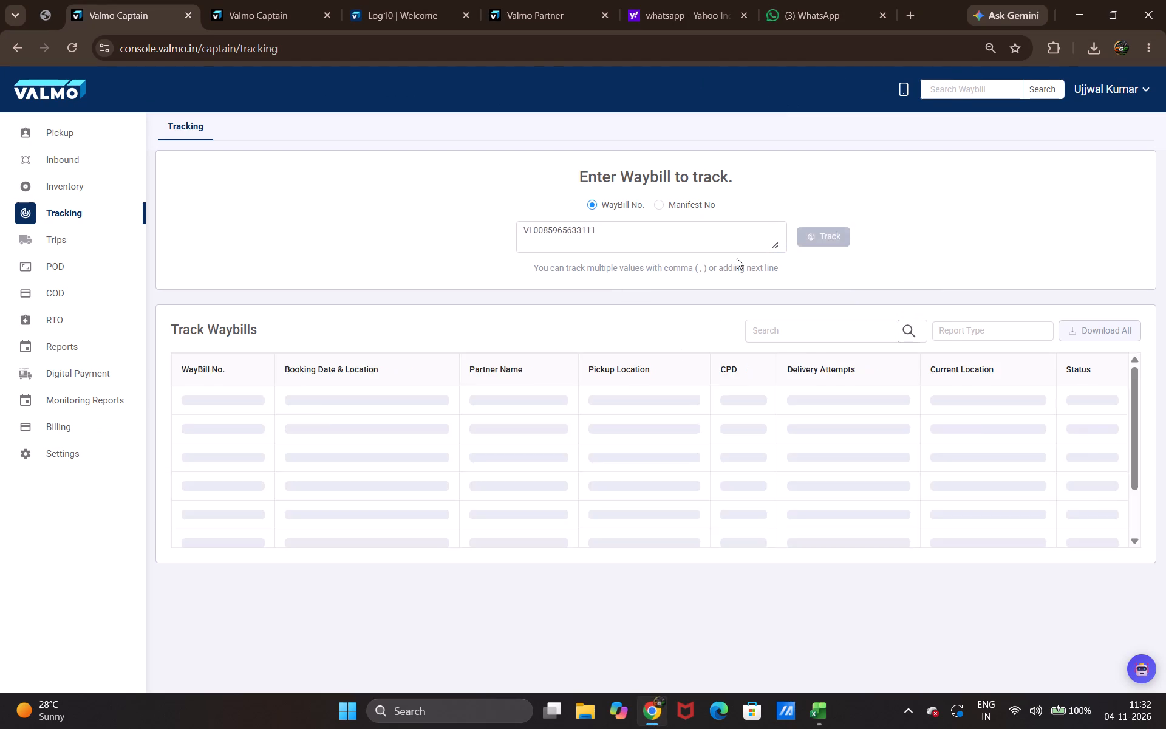
pyautogui.click(229, 416)
pyautogui.click(188, 241)
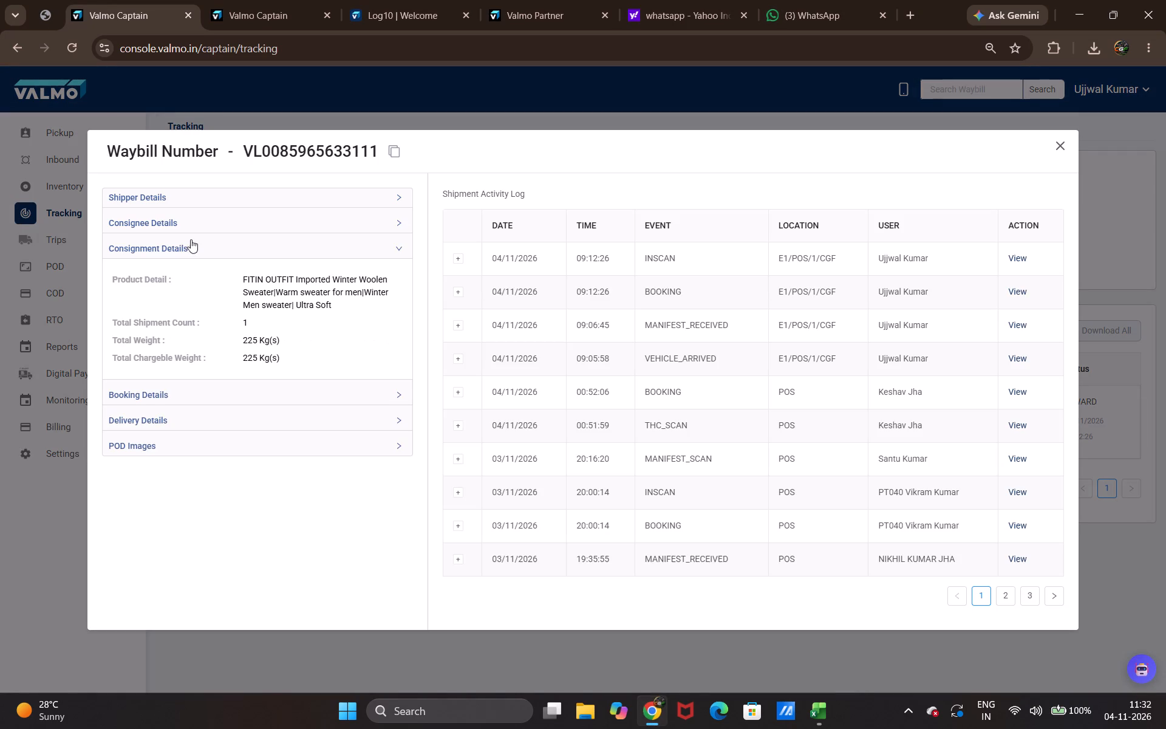
pyautogui.click(208, 226)
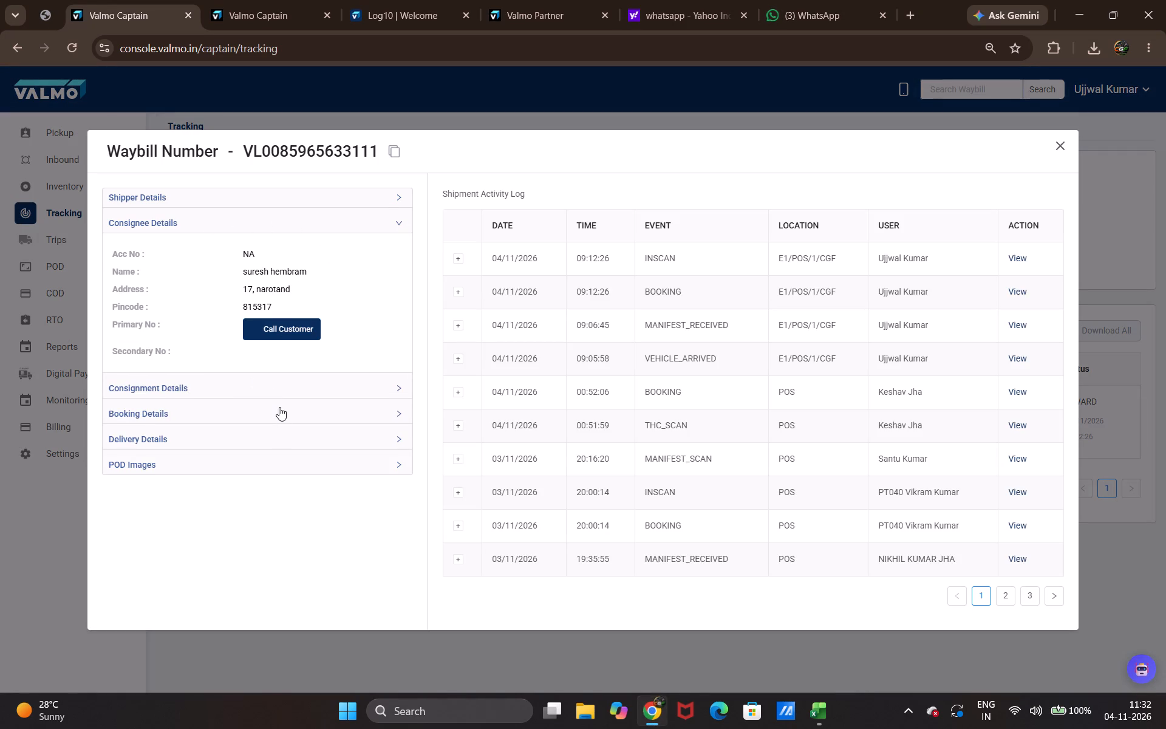
pyautogui.click(279, 411)
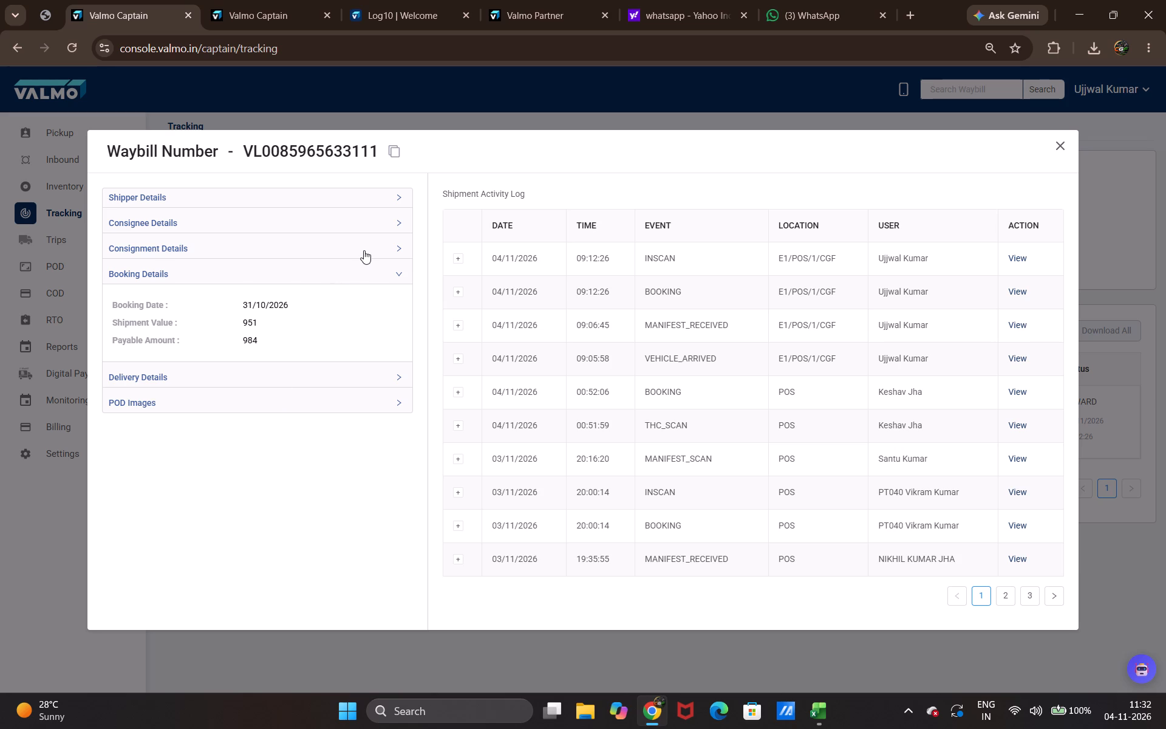
pyautogui.click(364, 250)
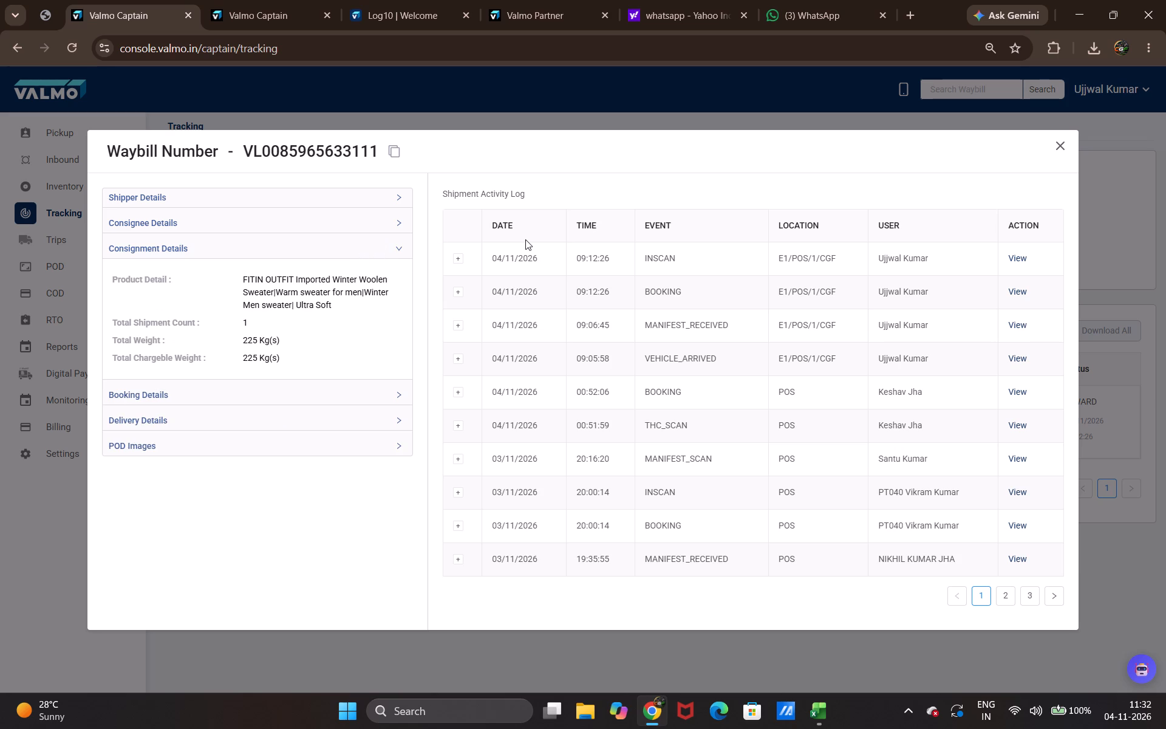
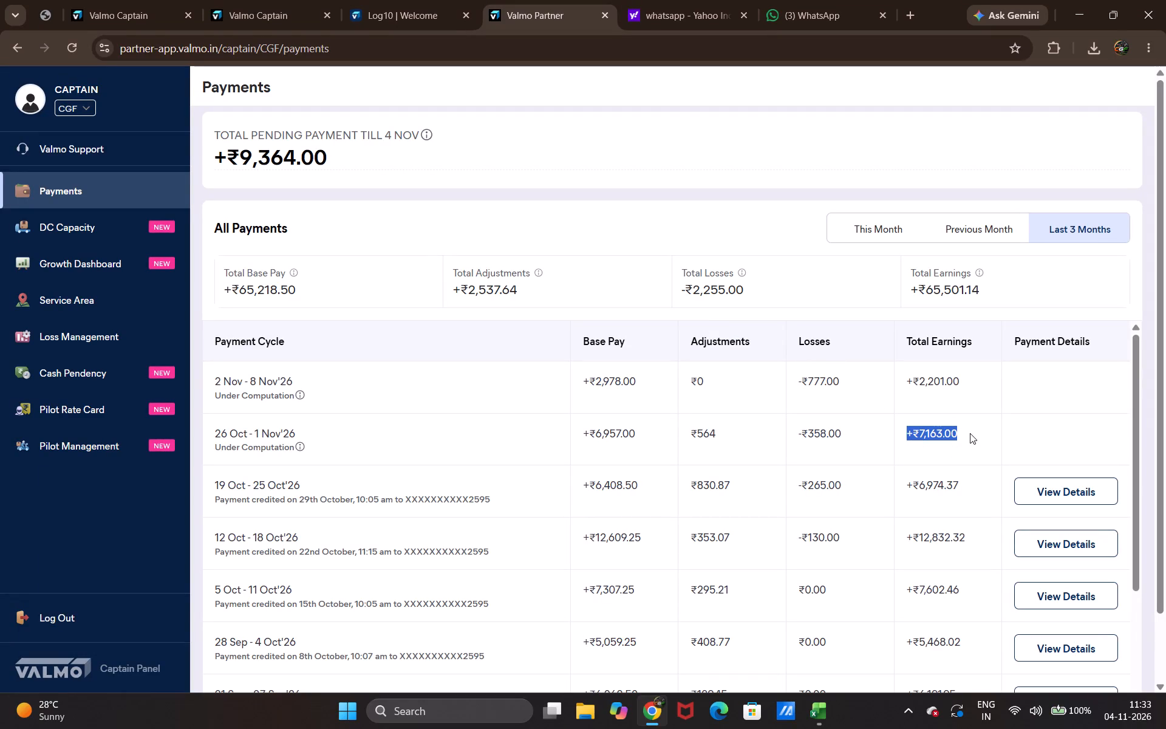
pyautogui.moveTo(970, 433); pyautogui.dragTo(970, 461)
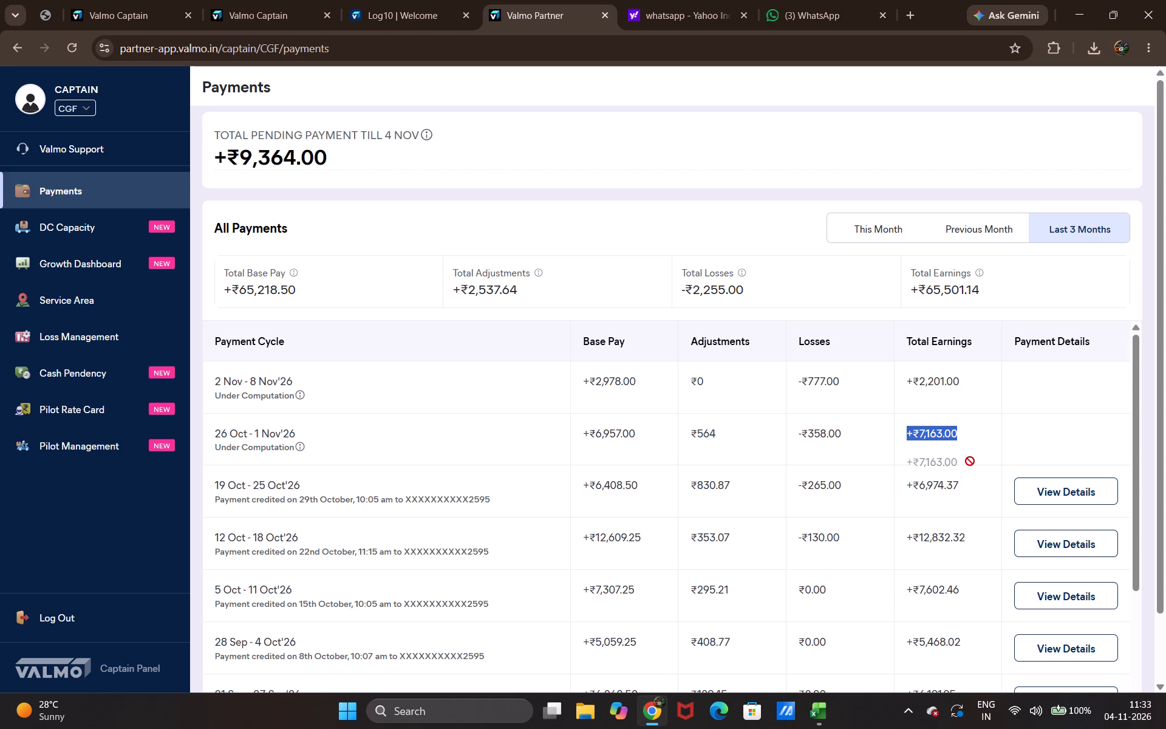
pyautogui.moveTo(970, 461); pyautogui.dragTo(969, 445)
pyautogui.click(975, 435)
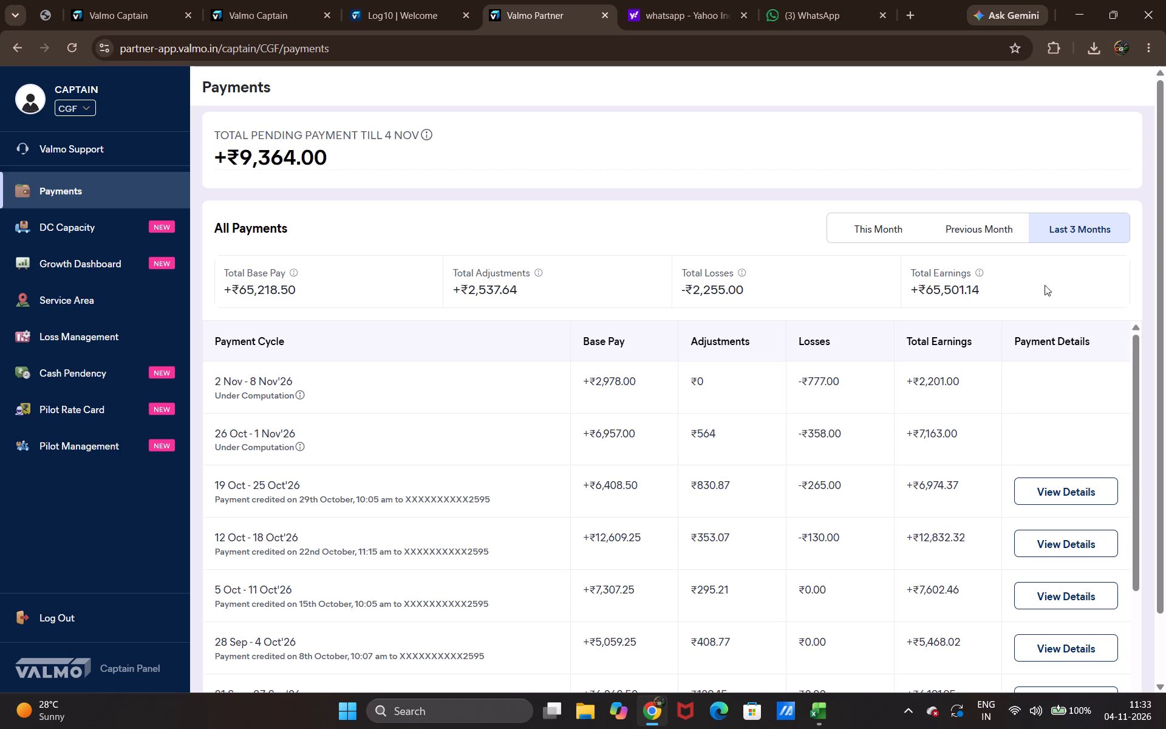